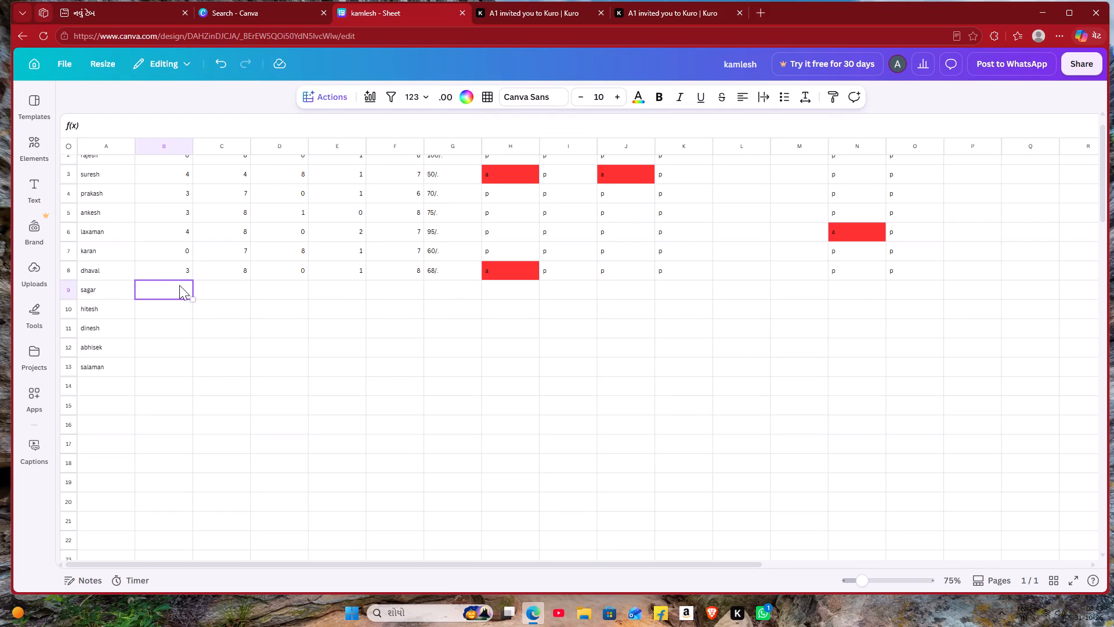
Fill in sagar's row with 4 for absent, 8 for present and 0 for excused.
key("4")
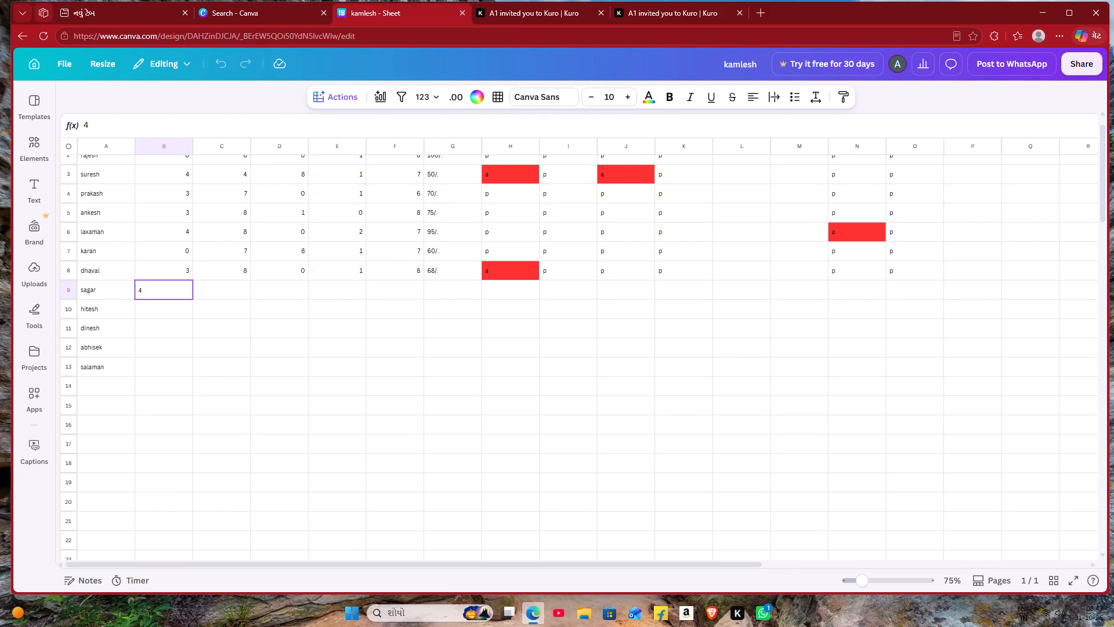
left_click(228, 288)
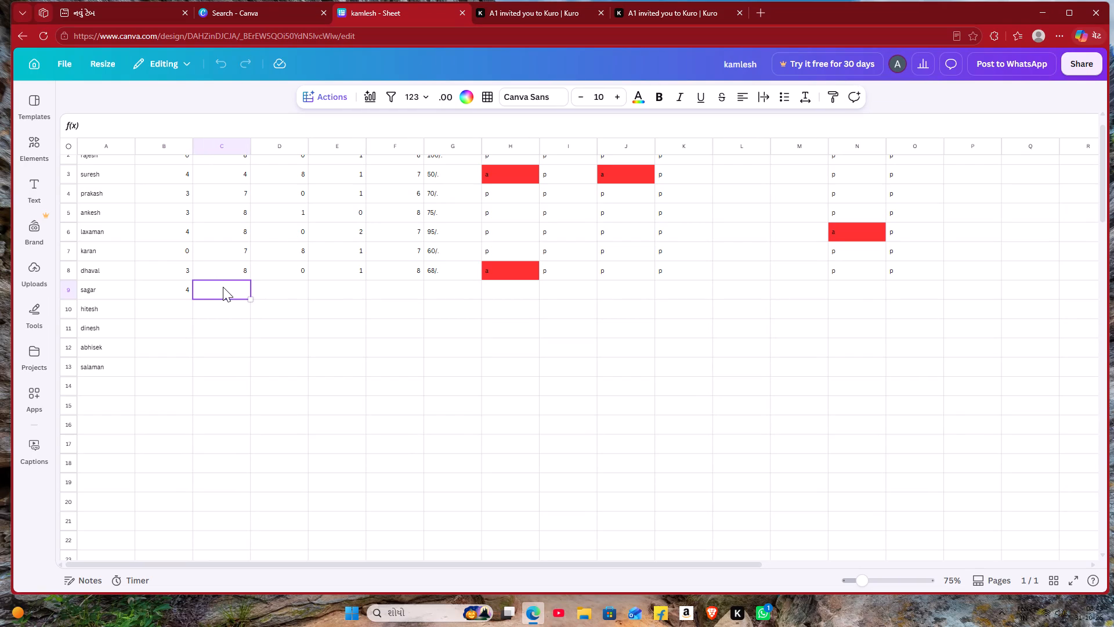
double_click(223, 287)
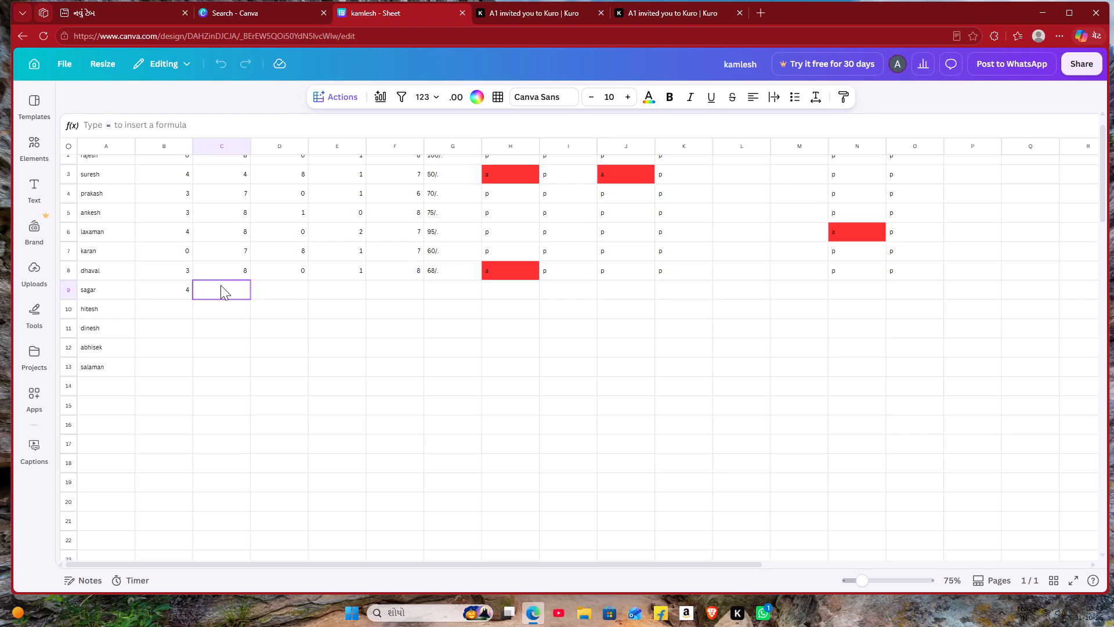
double_click(220, 285)
scroll(292, 361, "up", 3)
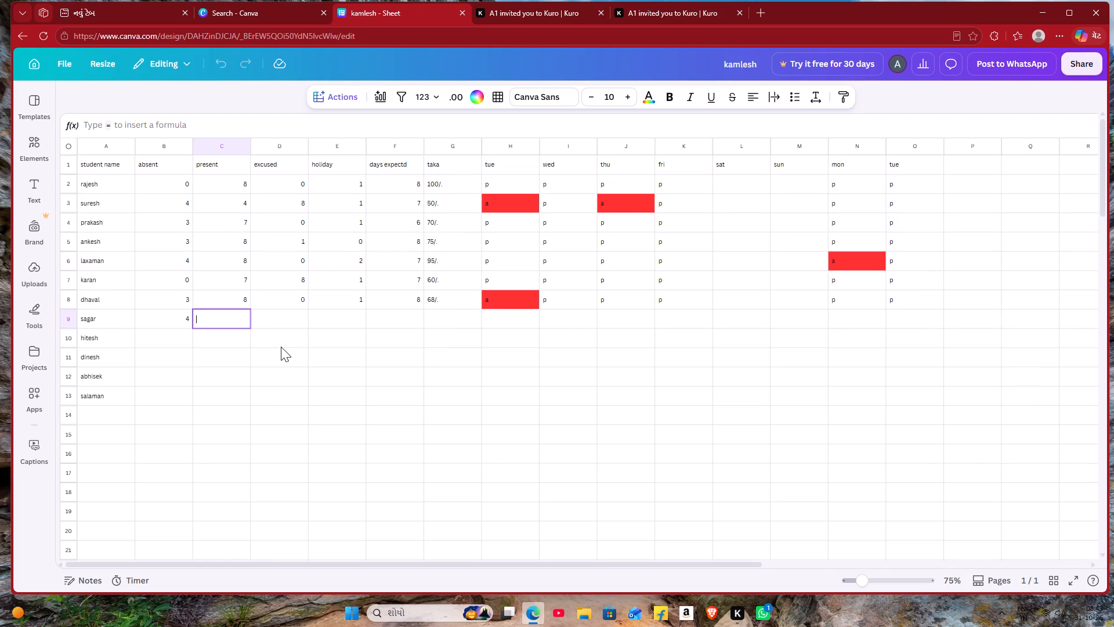
key("8")
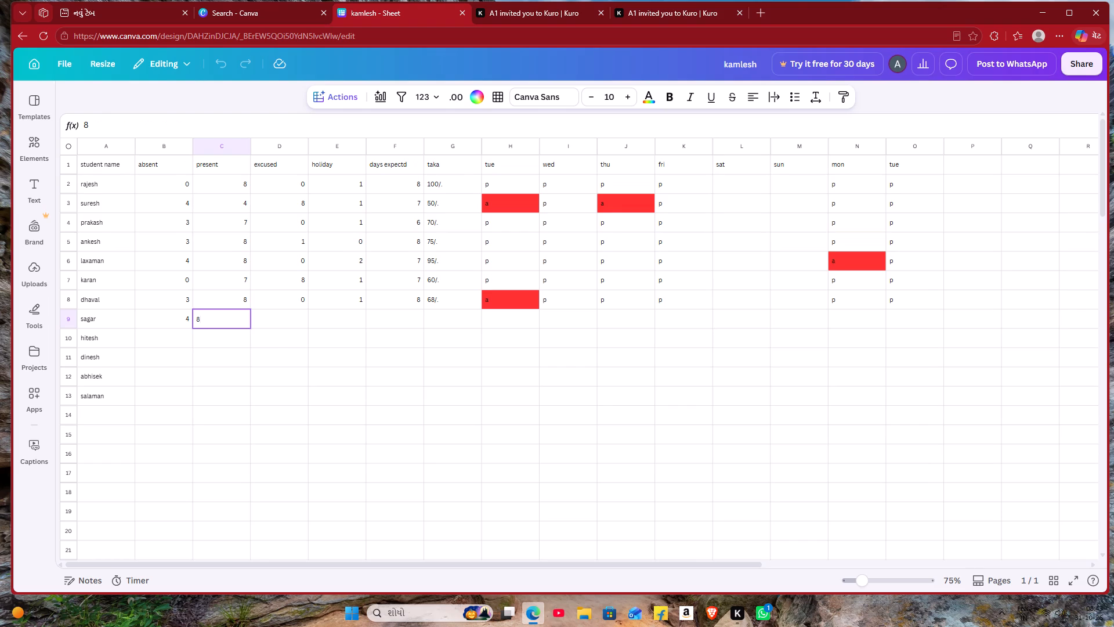
left_click(277, 325)
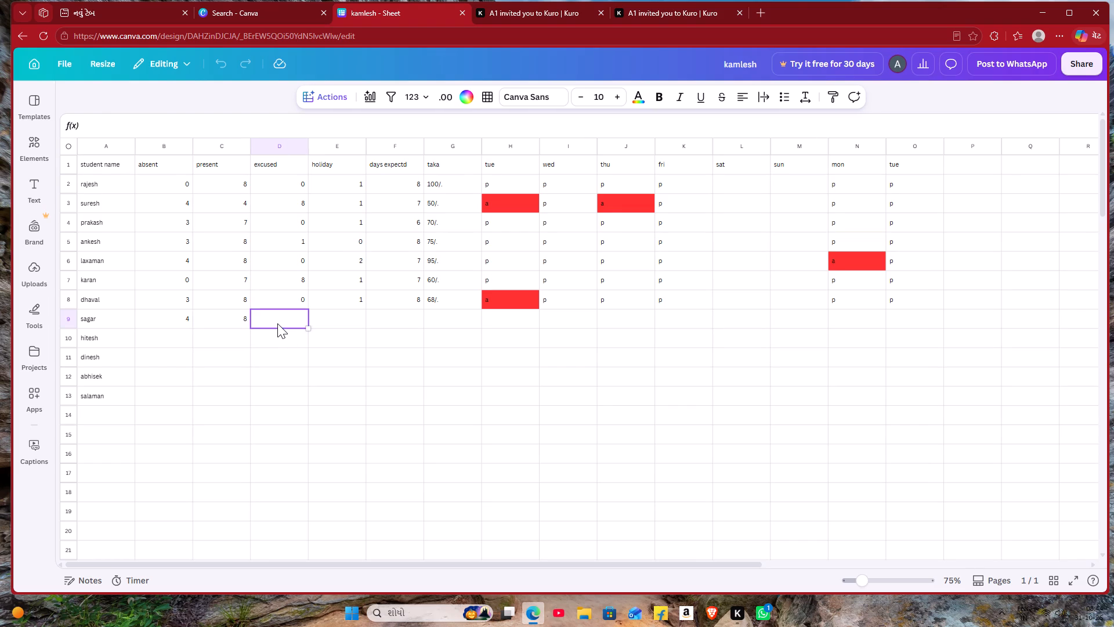
key("0")
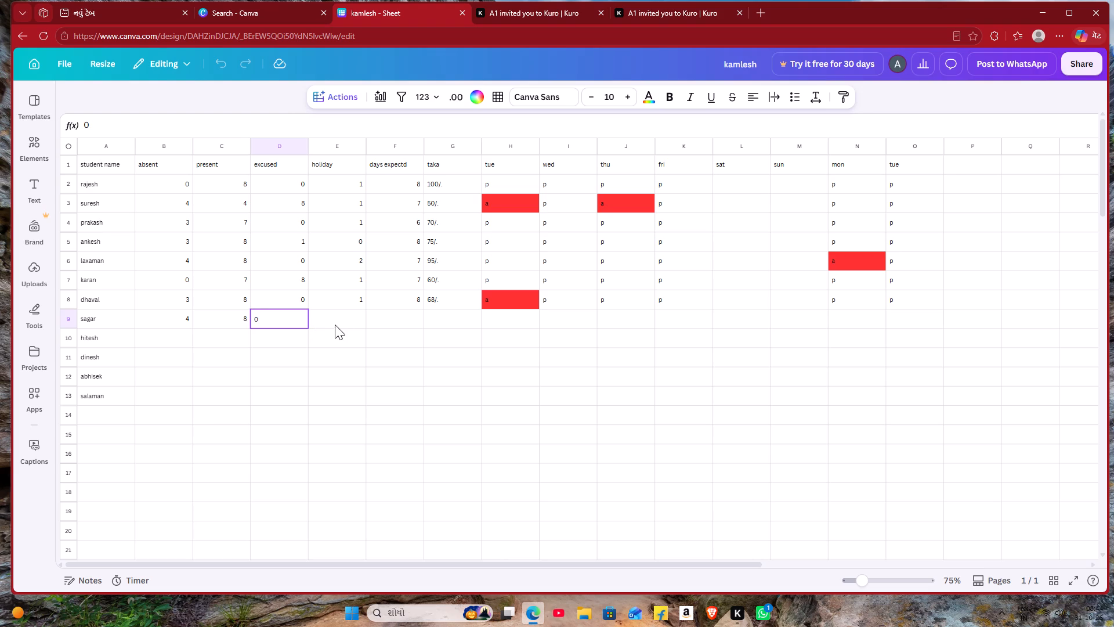
Complete sagar's summary values with 1 for holiday, 8 for days expectd and 70 for taka.
double_click(354, 322)
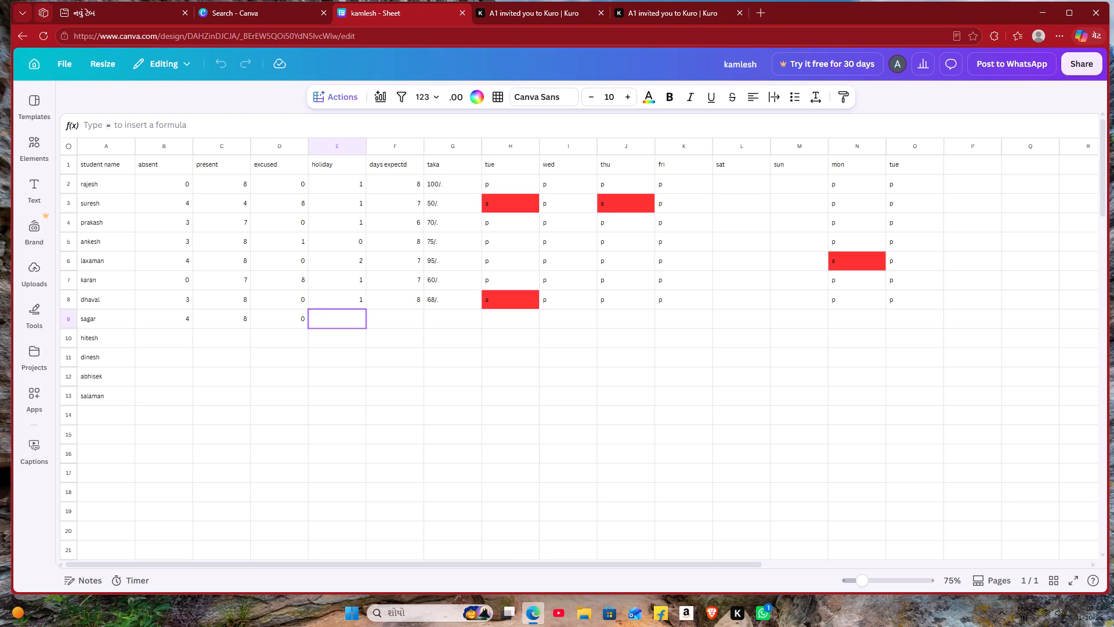
left_click(342, 326)
key("1")
key("Right")
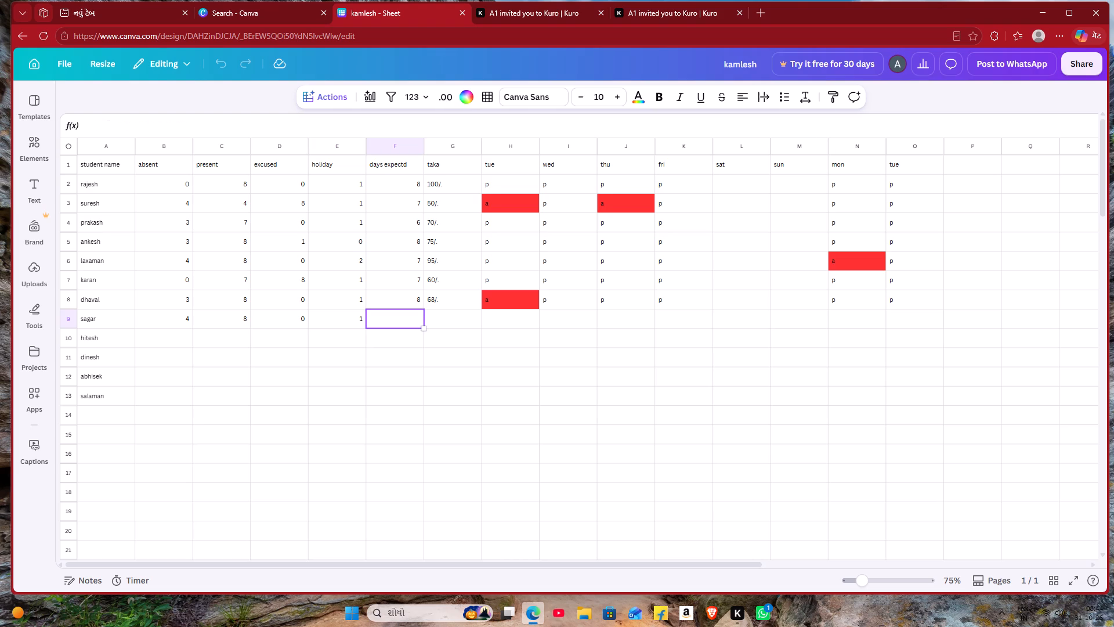
key("8")
key("Right")
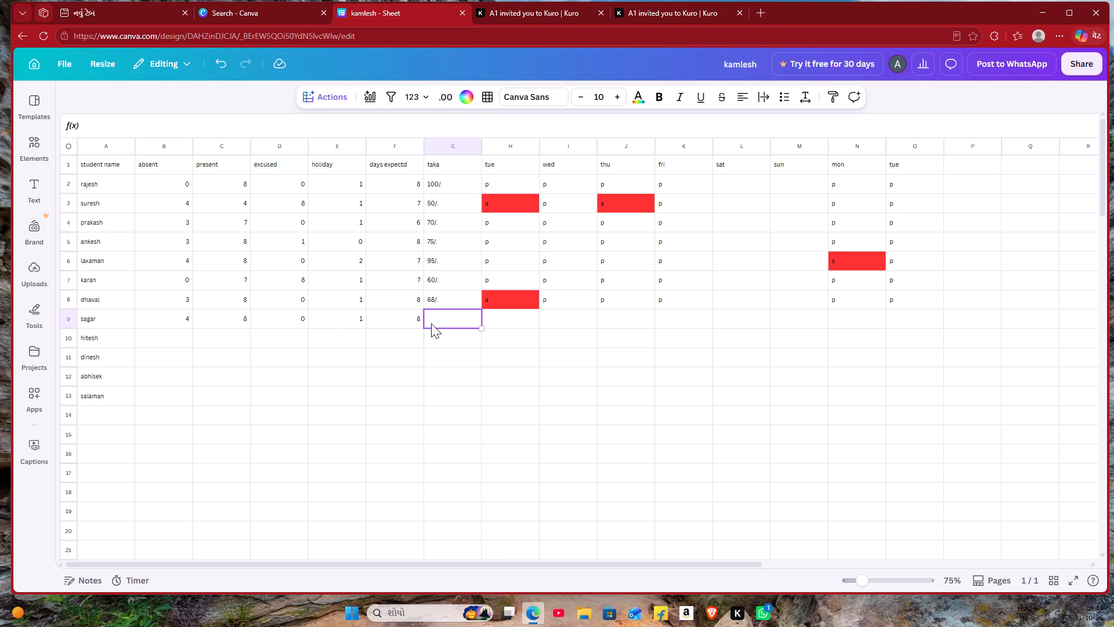
left_click(428, 325)
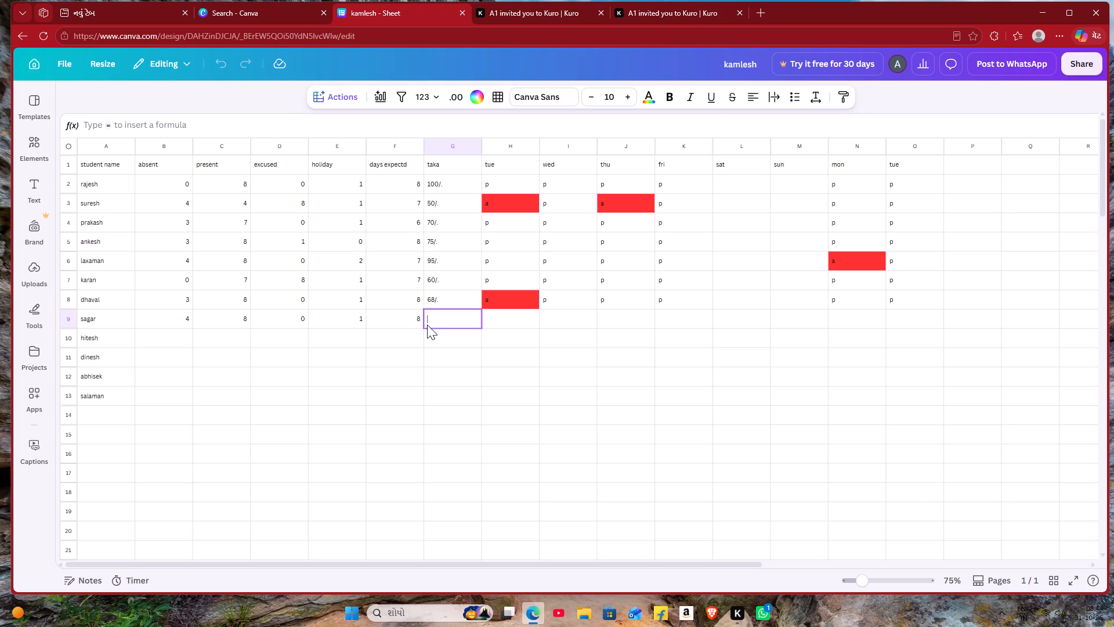
type("70")
key("Right")
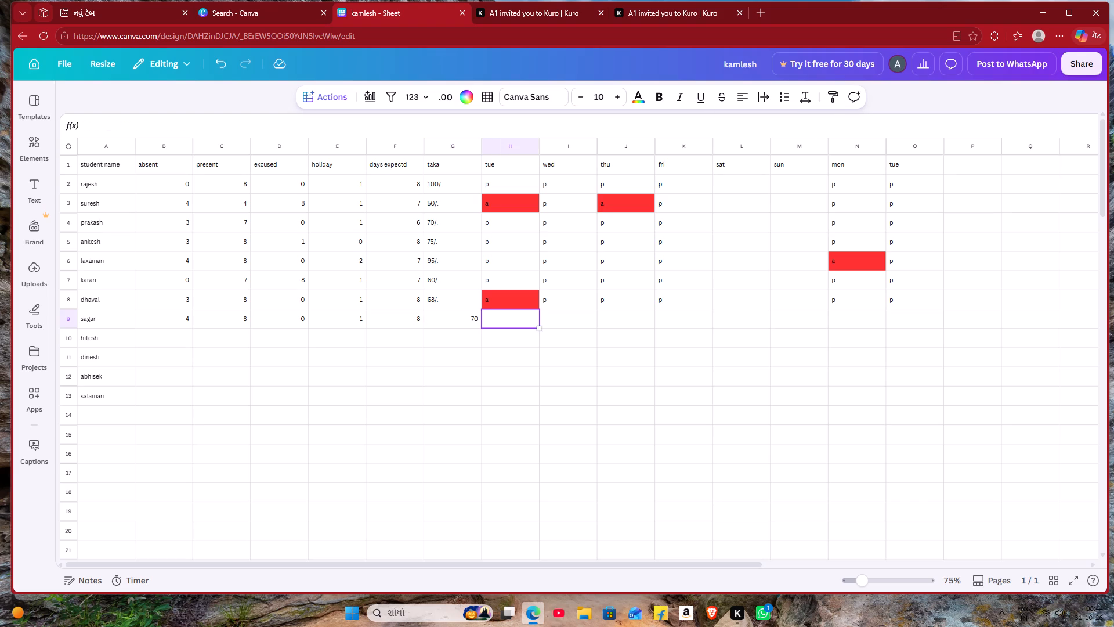
Mark sagar as p for the first tue, wed, thu, fri, mon and the second tue, leaving sat and sun blank.
key("p")
key("Right")
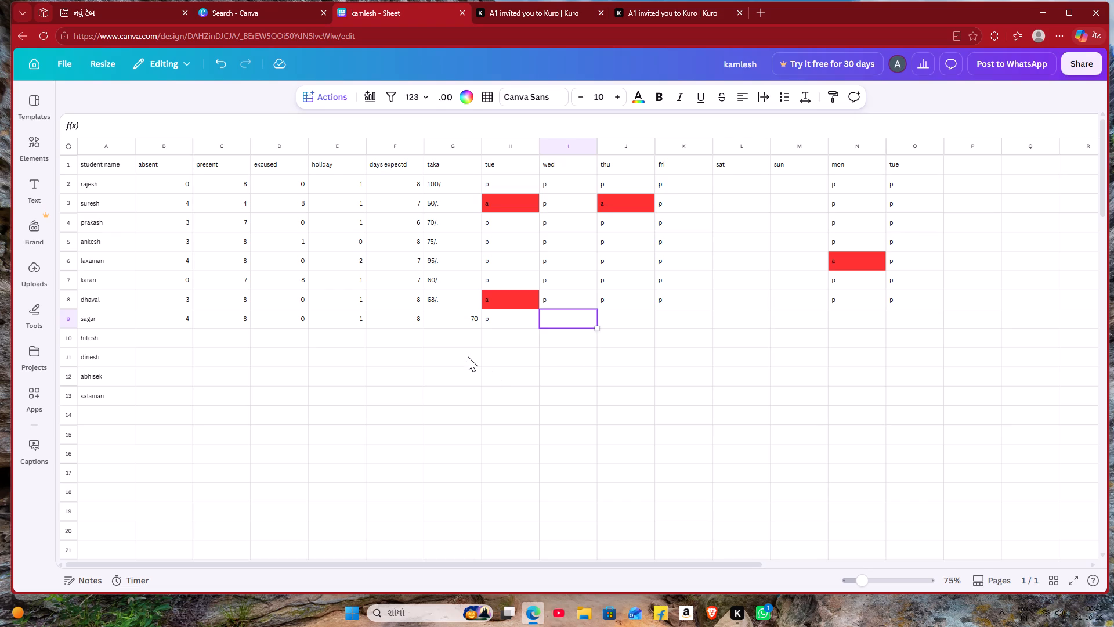
double_click(559, 318)
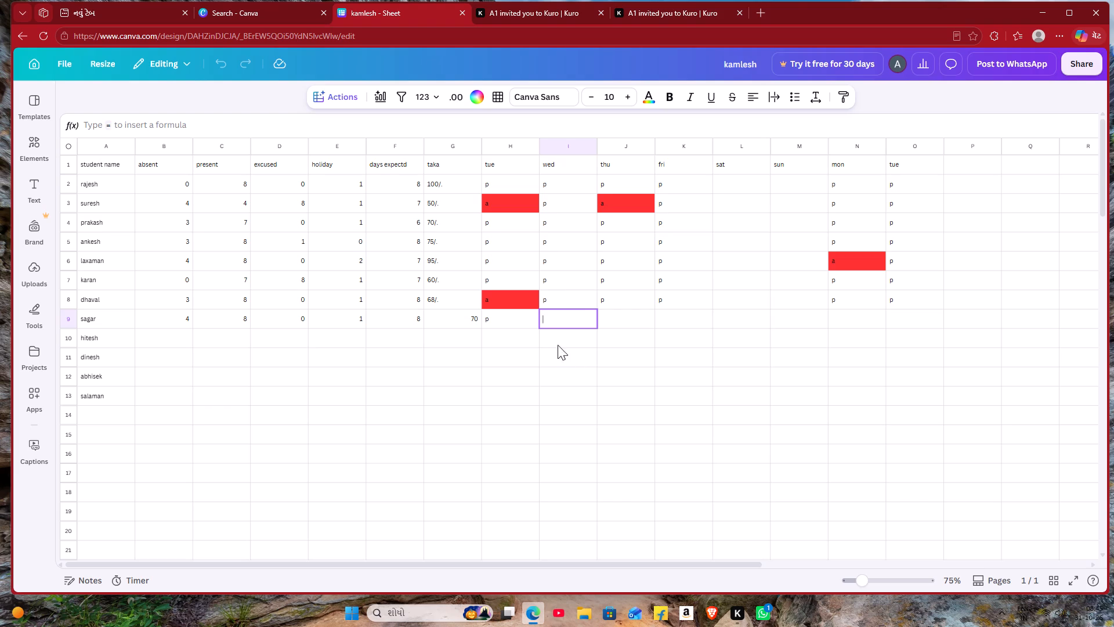
double_click(549, 320)
key("p")
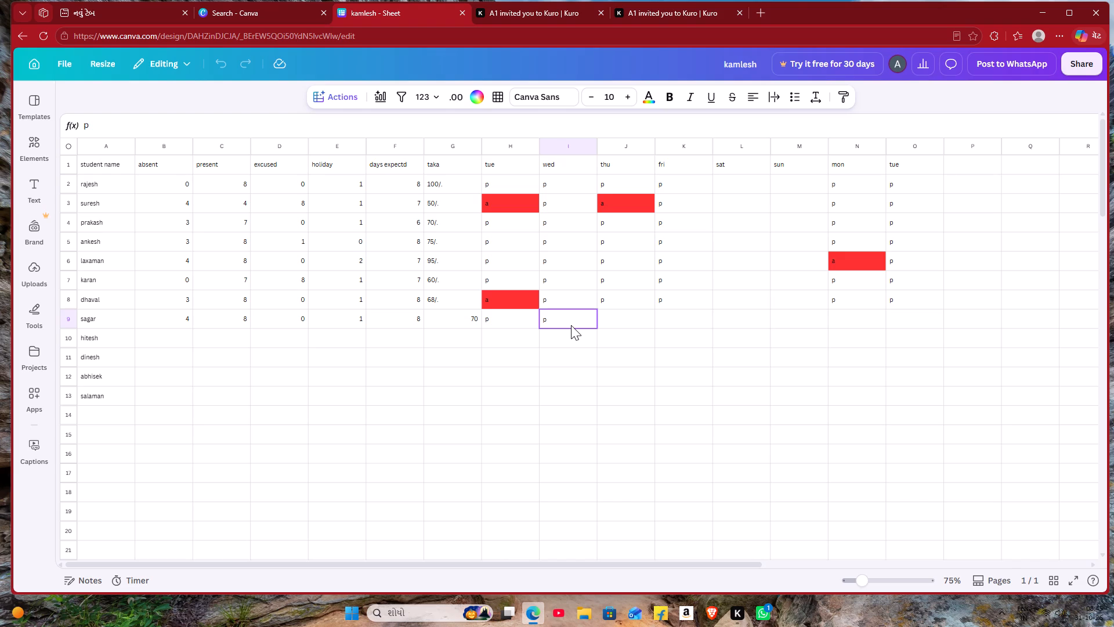
key("Right")
key("p")
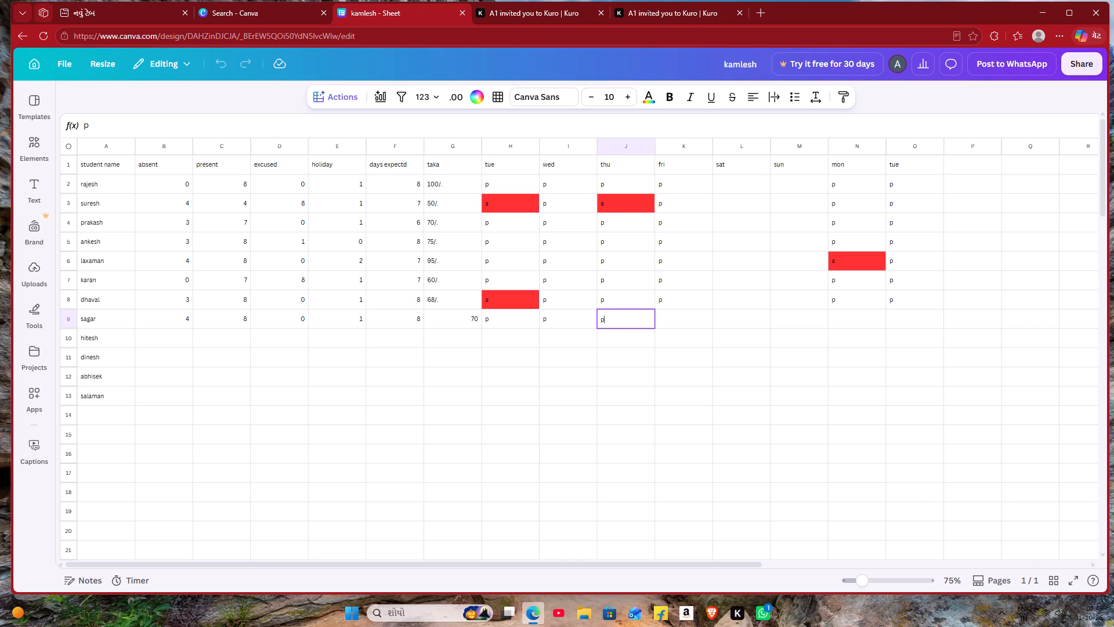
left_click(677, 320)
key("p")
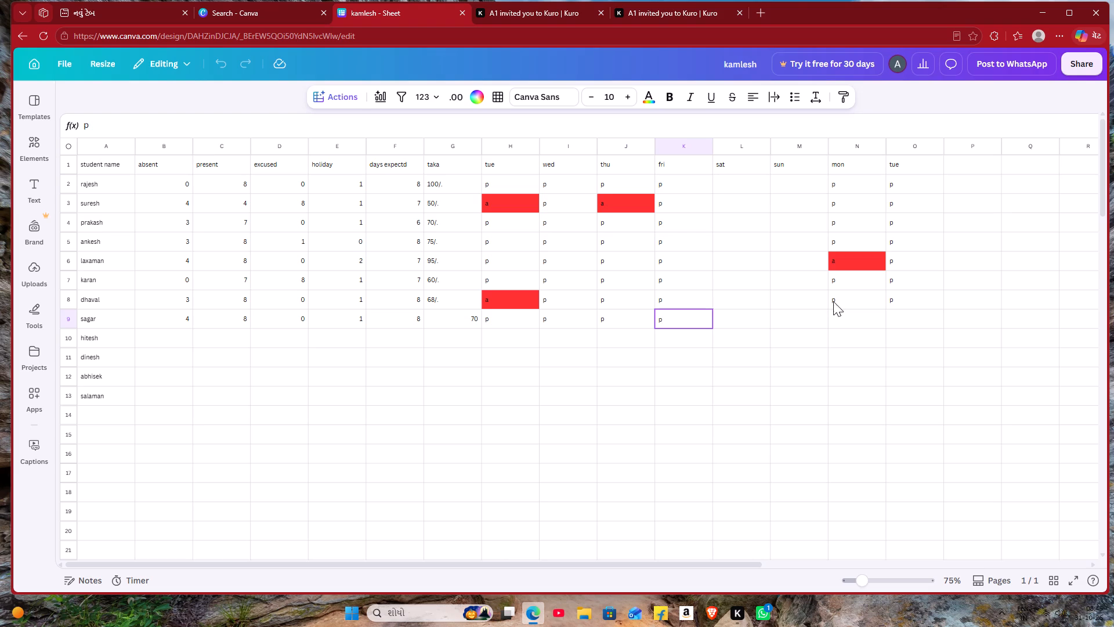
left_click(842, 314)
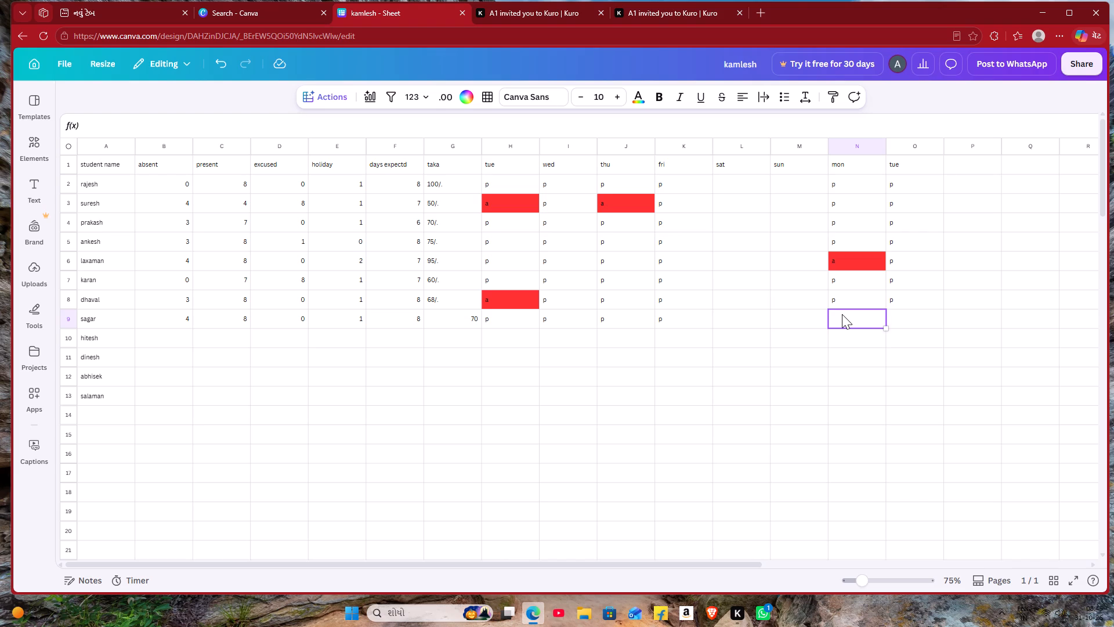
key("p")
double_click(898, 307)
left_click(903, 318)
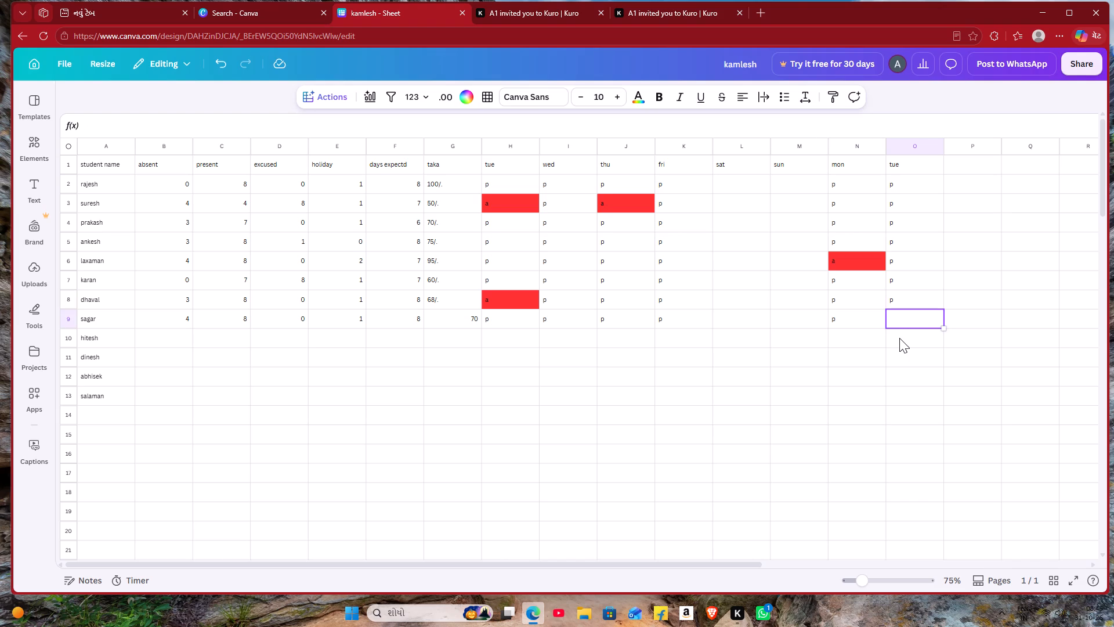
key("p")
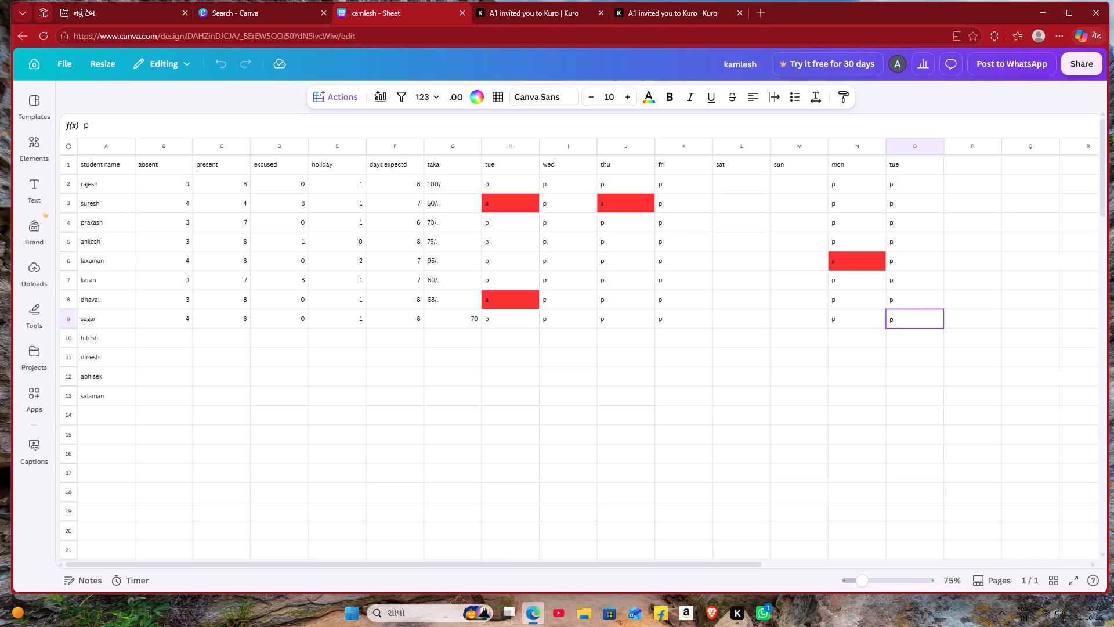
Fill in hitesh's row with 4 for absent, 8 for present and 0 for excused.
left_click(153, 328)
left_click(161, 338)
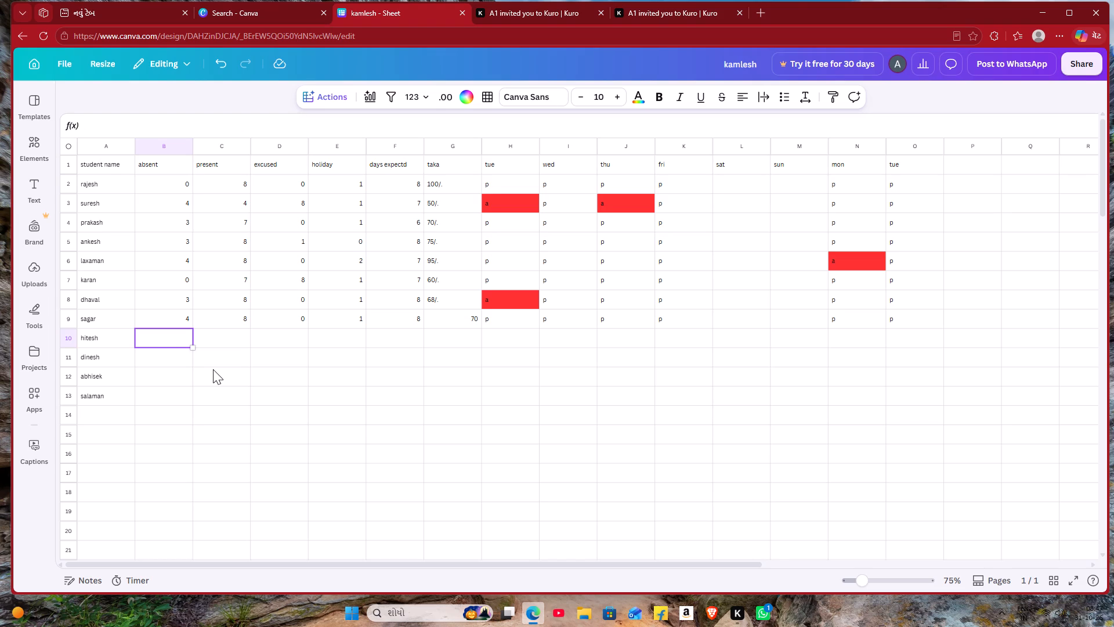
key("4")
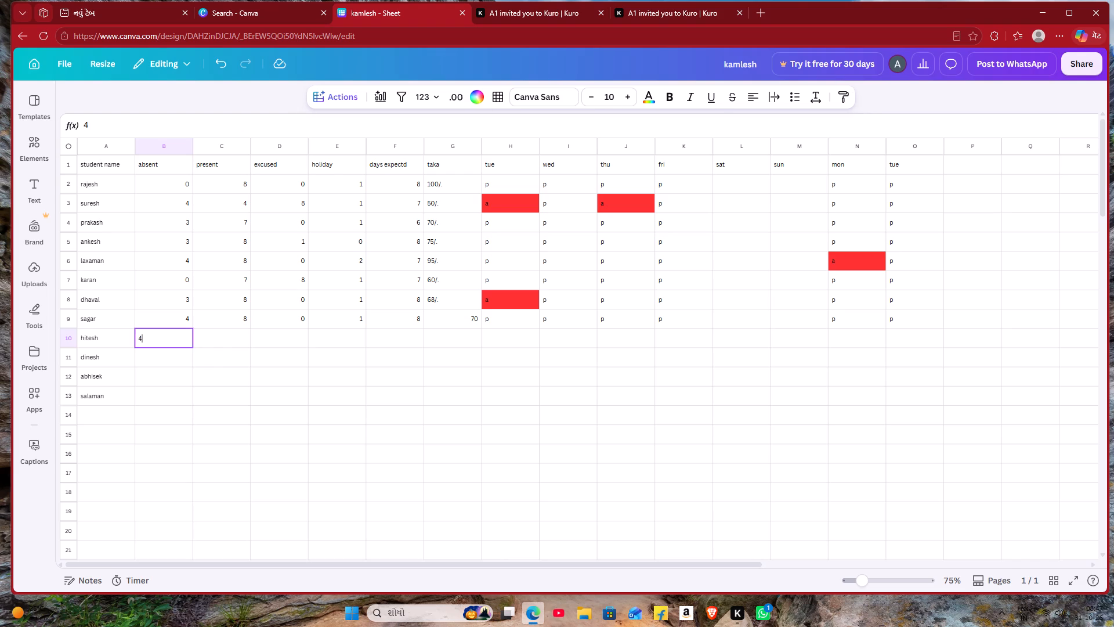
left_click(219, 338)
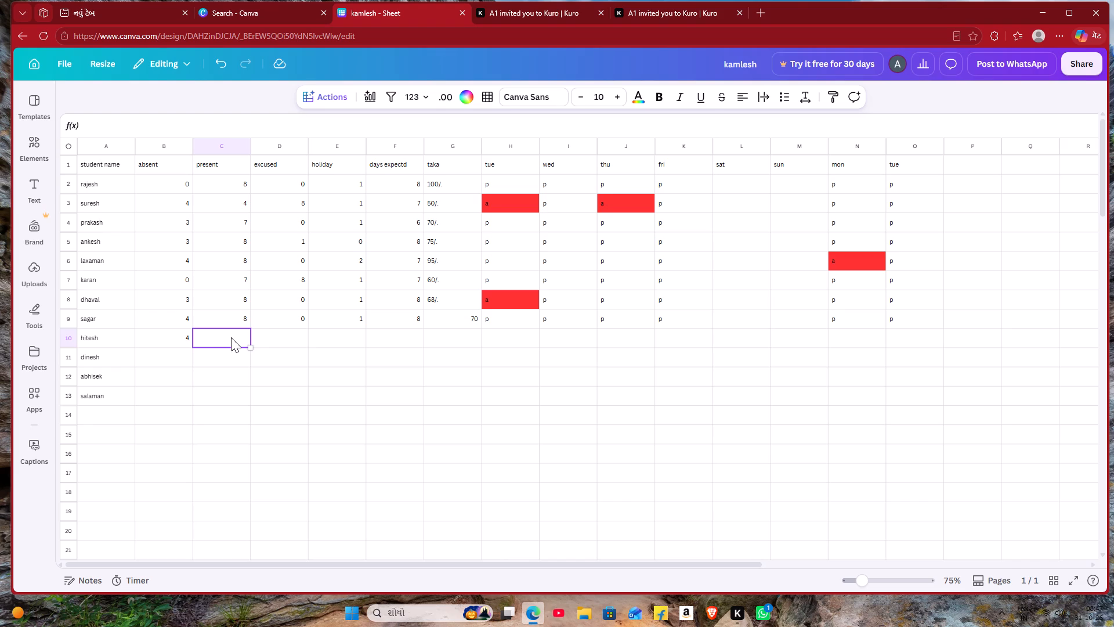
left_click(232, 338)
key("8")
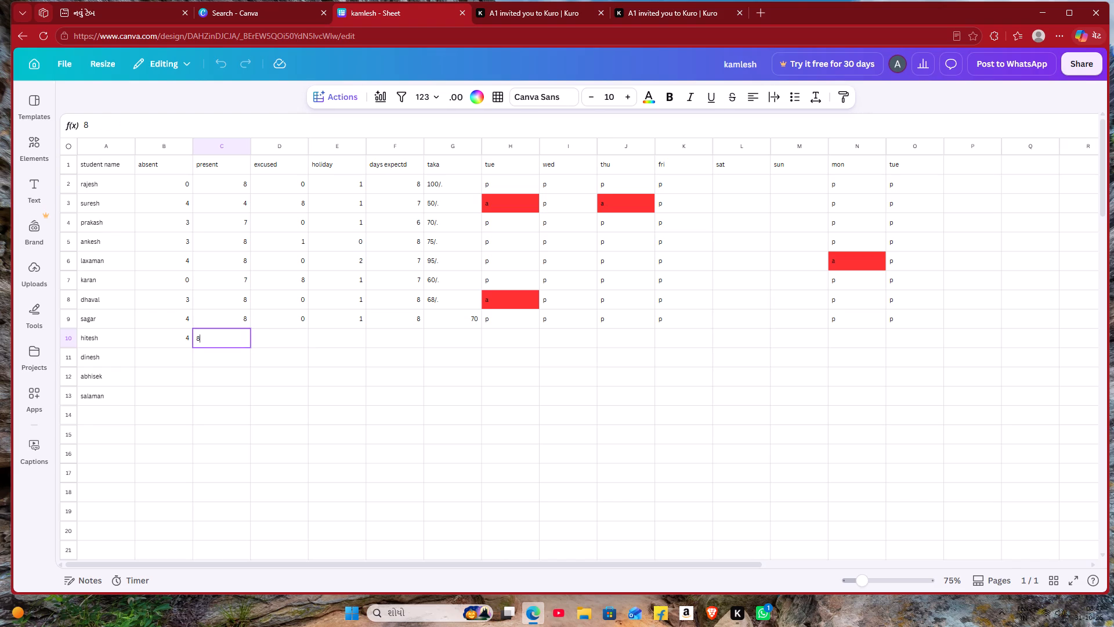
left_click(264, 340)
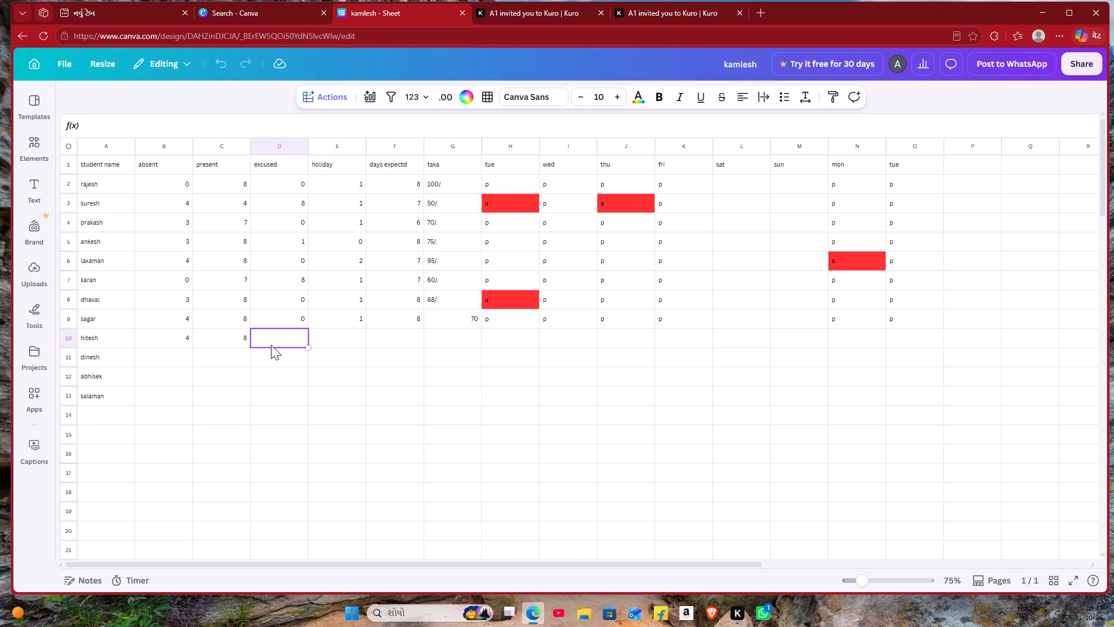
key("0")
key("Right")
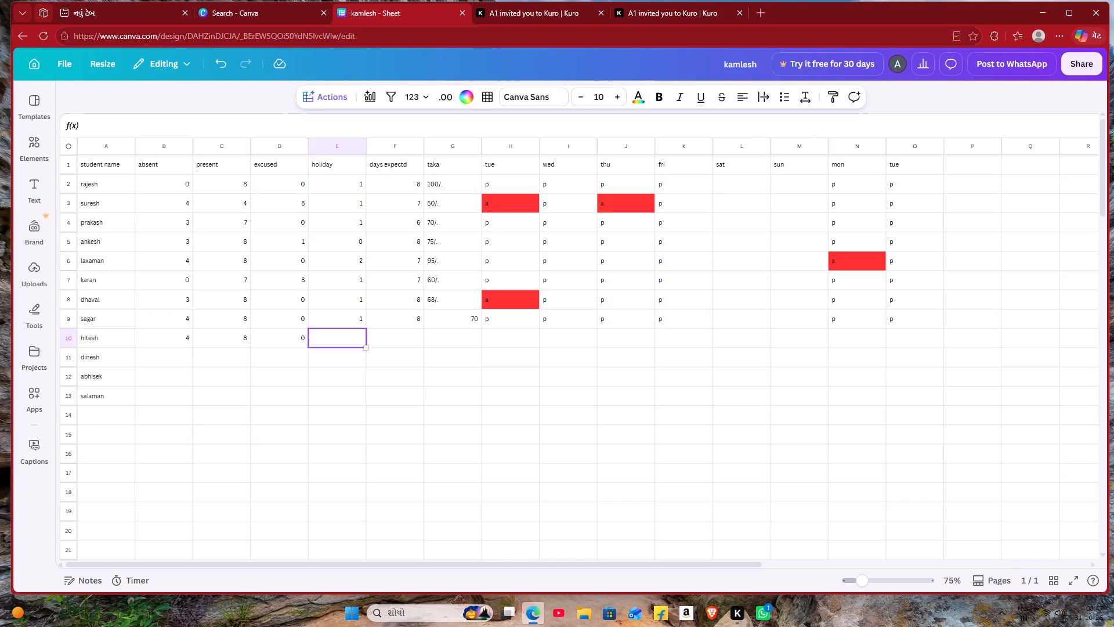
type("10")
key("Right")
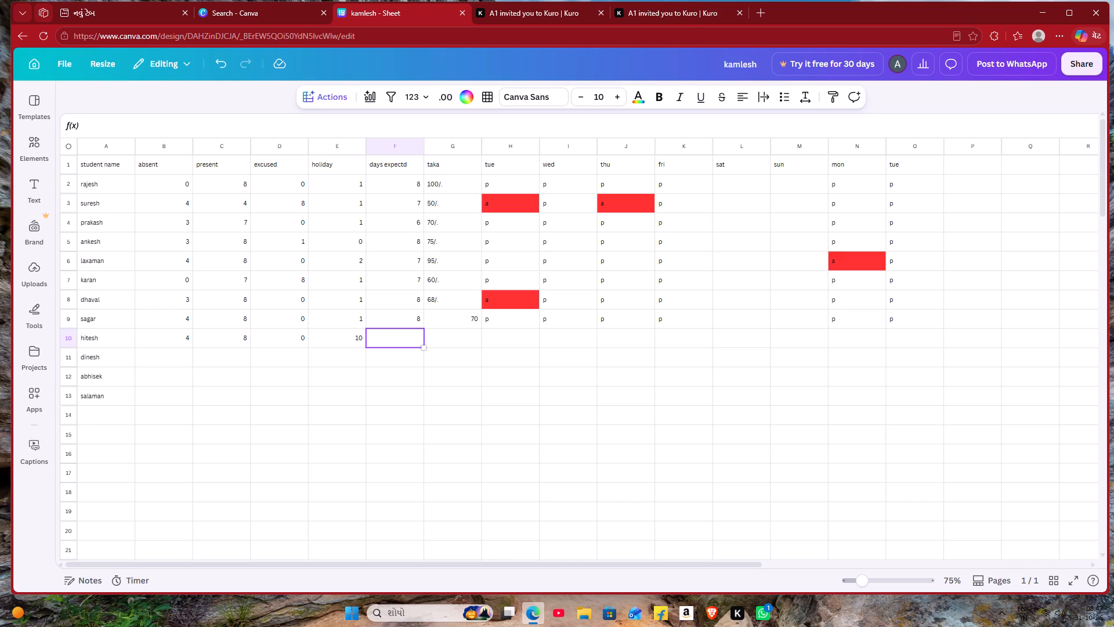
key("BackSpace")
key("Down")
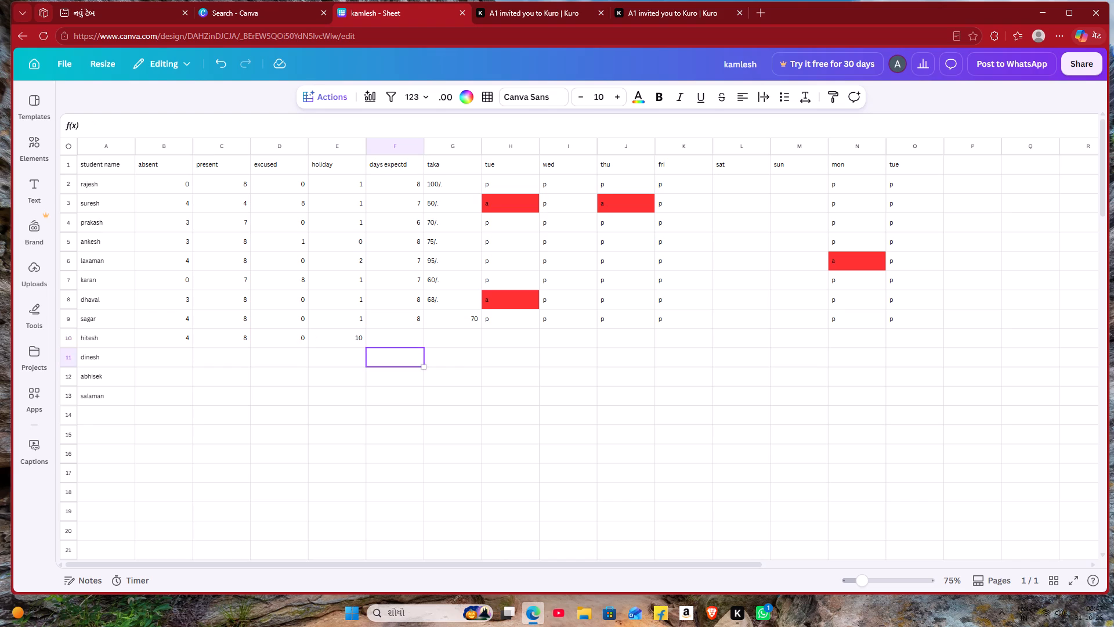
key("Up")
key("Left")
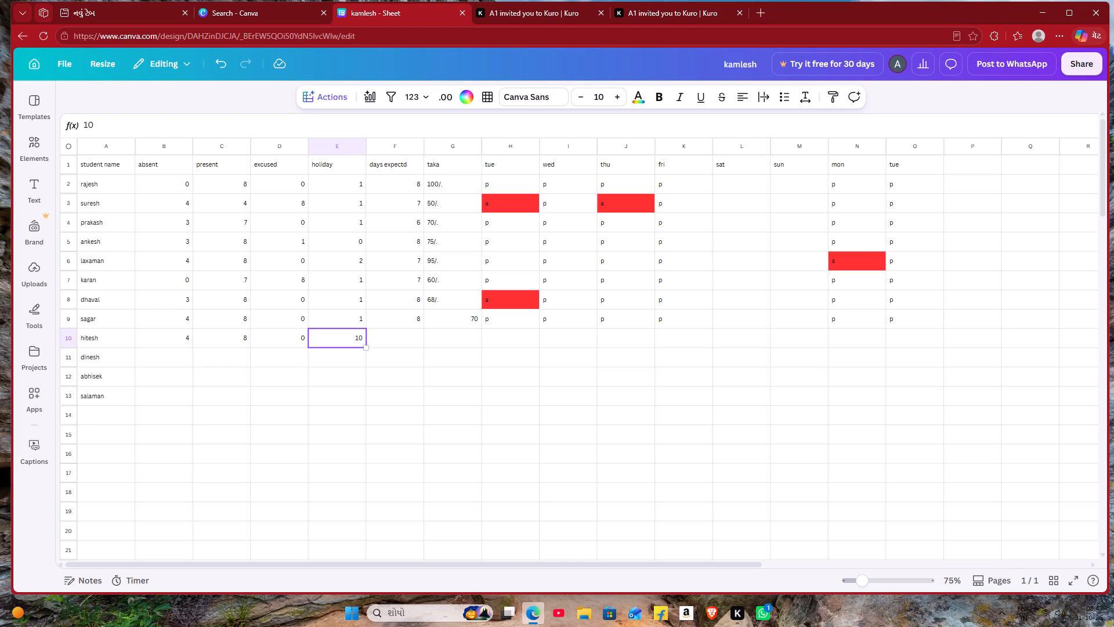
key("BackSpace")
Fill in hitesh's row with 1 for holiday and 8 for days expectd.
key("1")
key("Right")
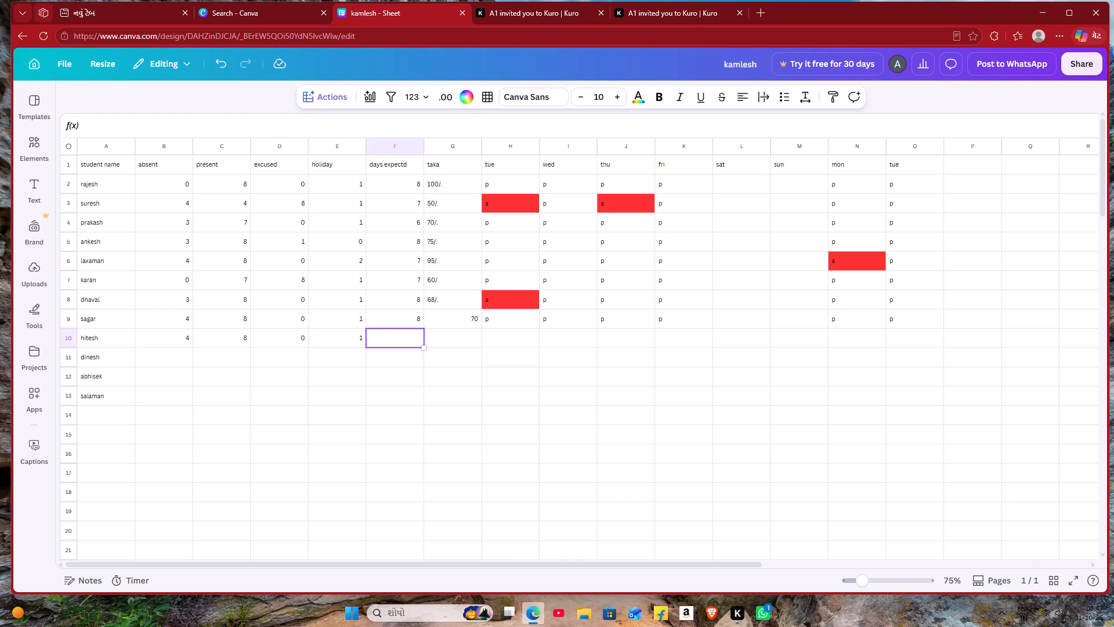
key("8")
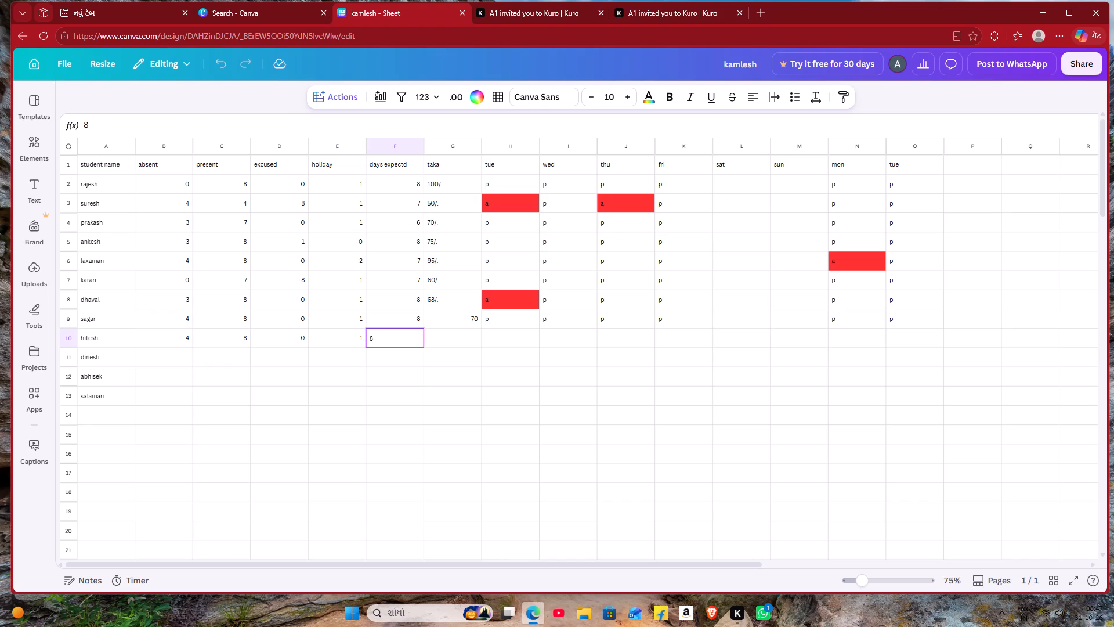
key("Right")
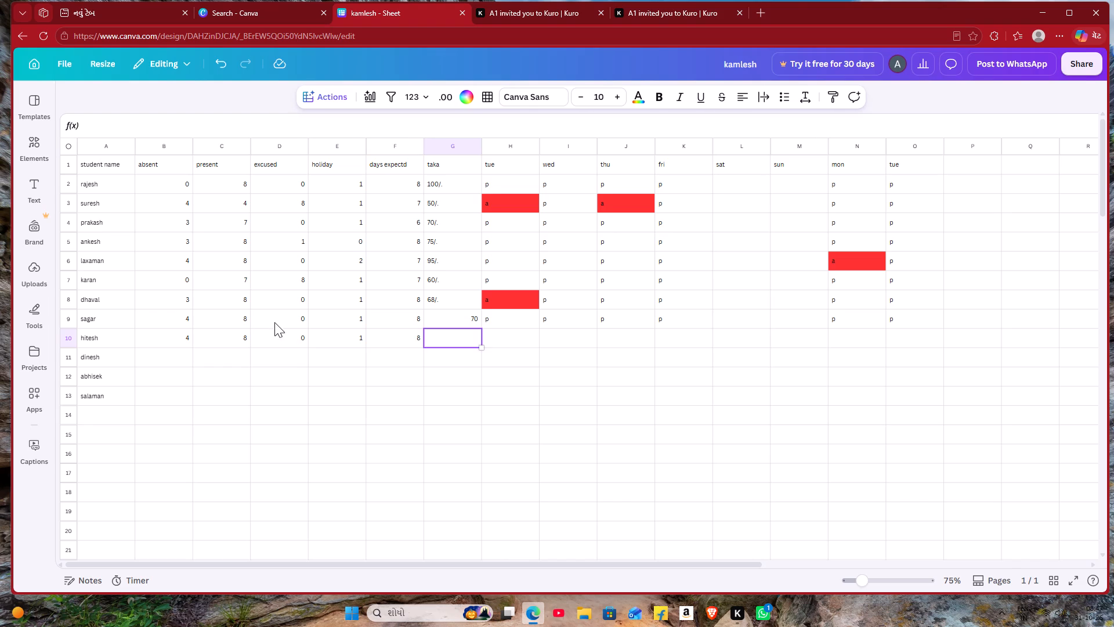
Re-enter sagar's taka value as 70/. to match the format of the other students' entries.
left_click(473, 320)
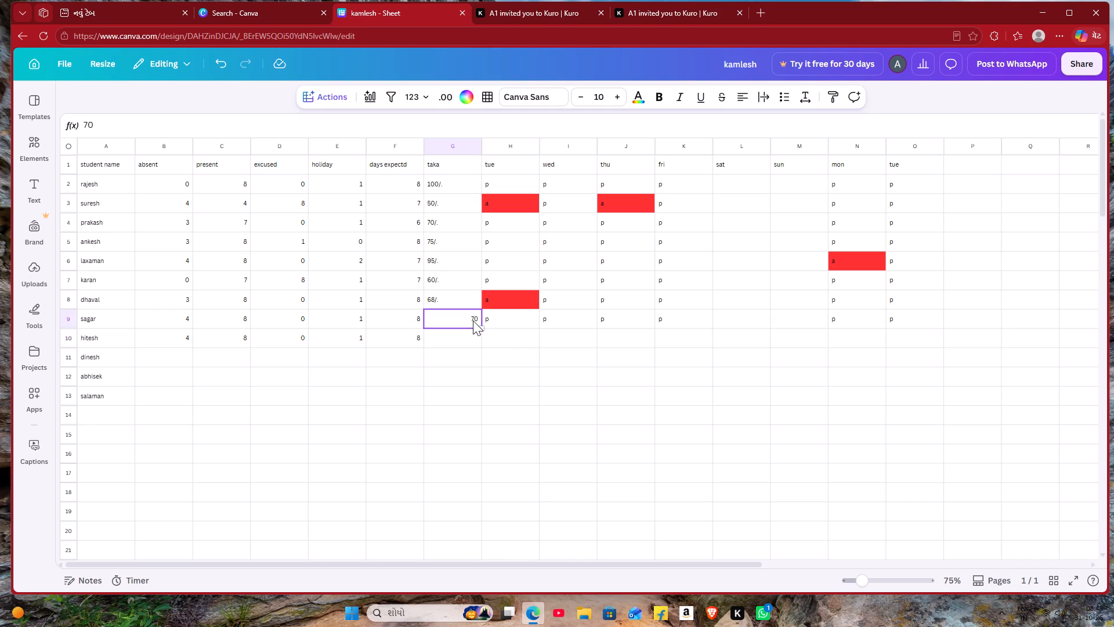
key("slash")
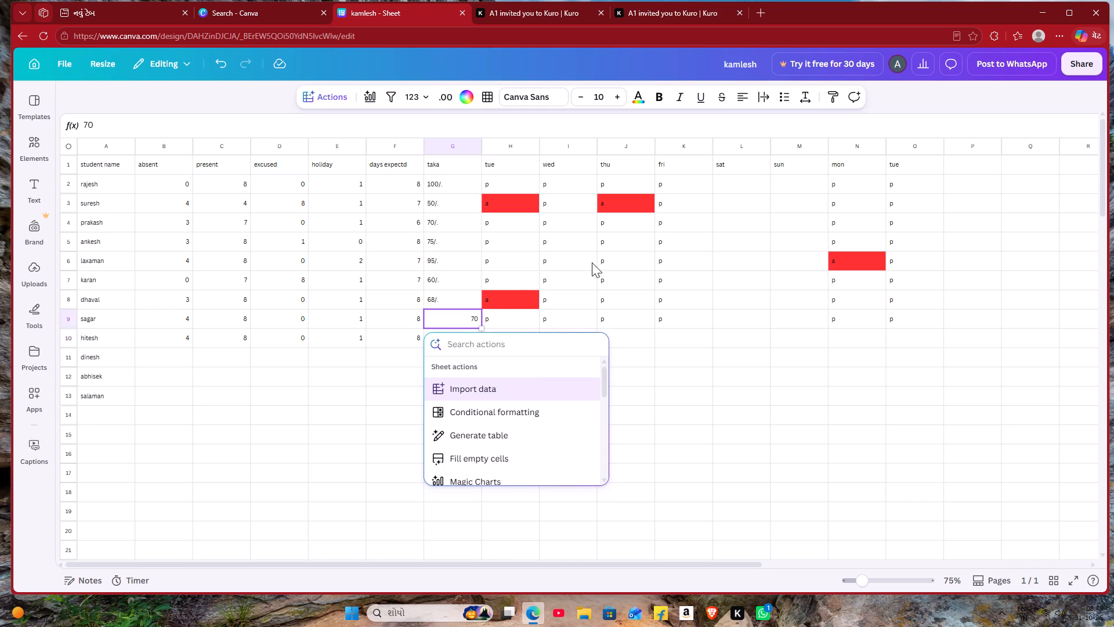
left_click(478, 316)
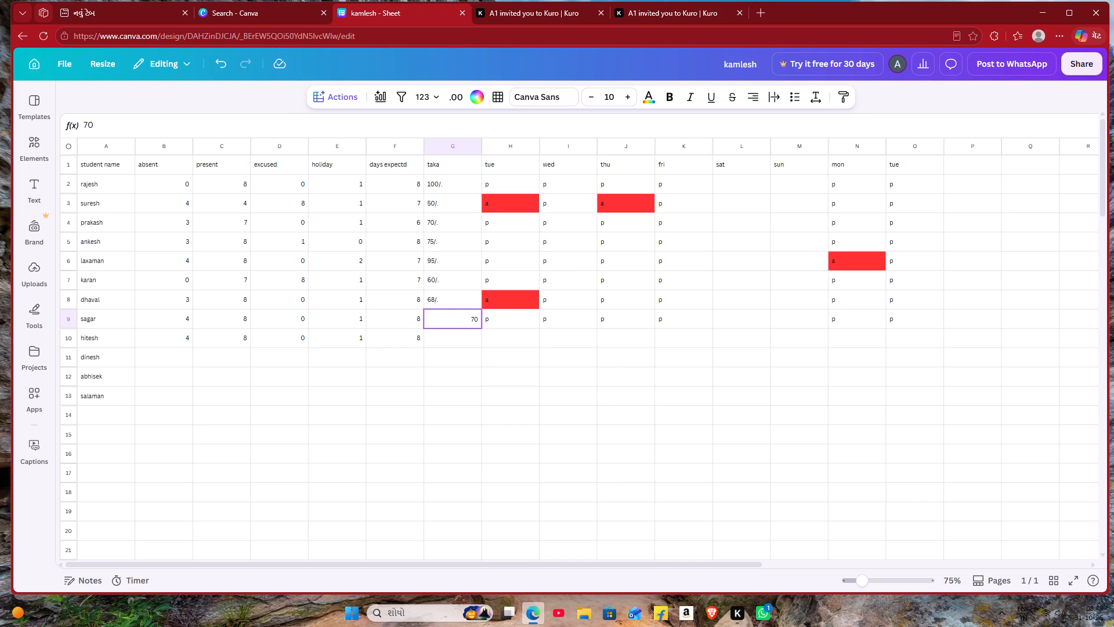
key("BackSpace")
key("BackSpace")
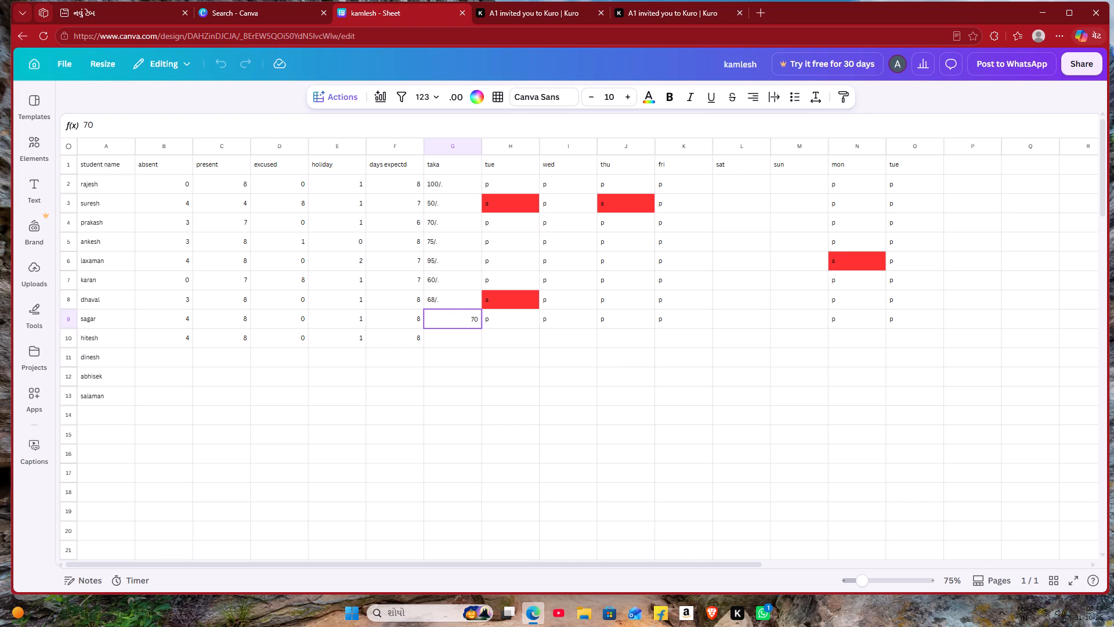
double_click(476, 322)
key("BackSpace")
key("BackSpace")
key("BackSpace")
type("70")
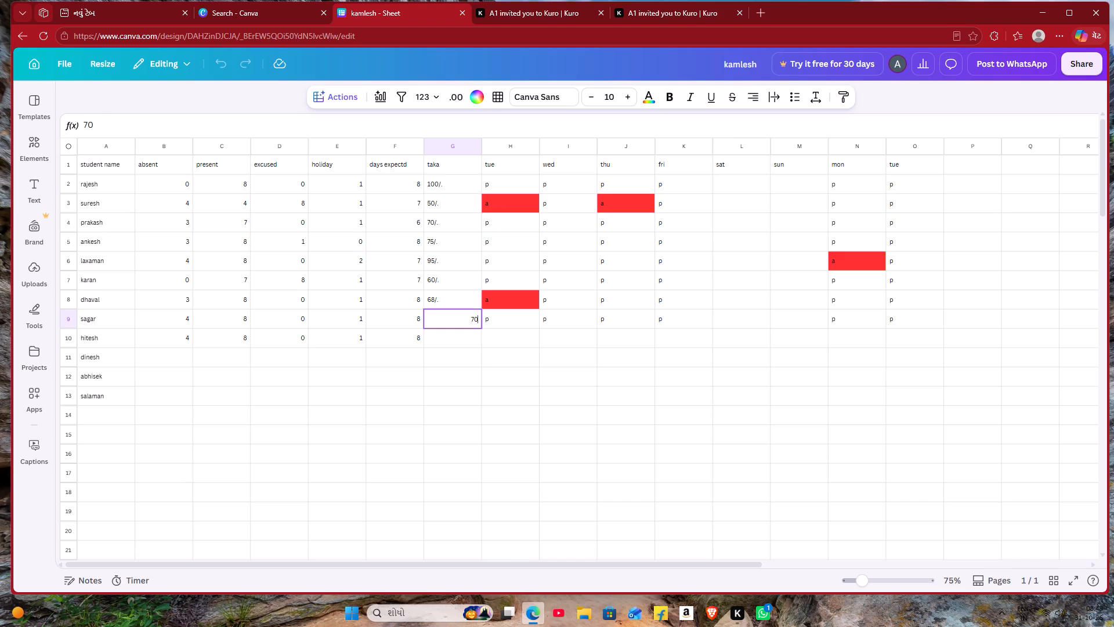
type("/.")
Enter 65/. as hitesh's taka value.
double_click(468, 335)
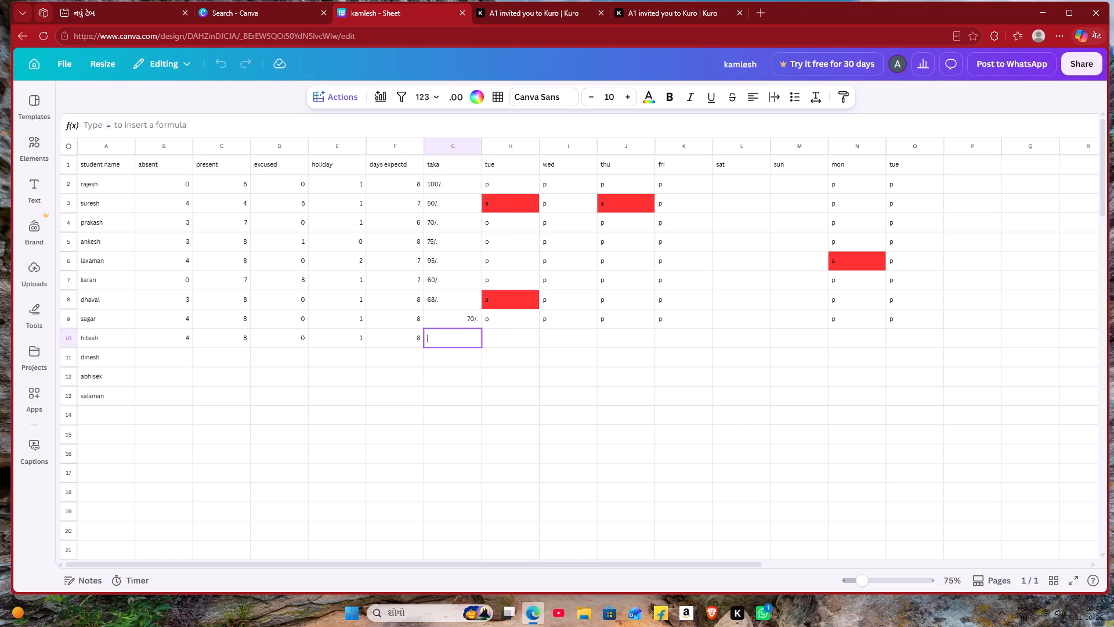
scroll(463, 342, "up", 1)
left_click(435, 347)
type("65")
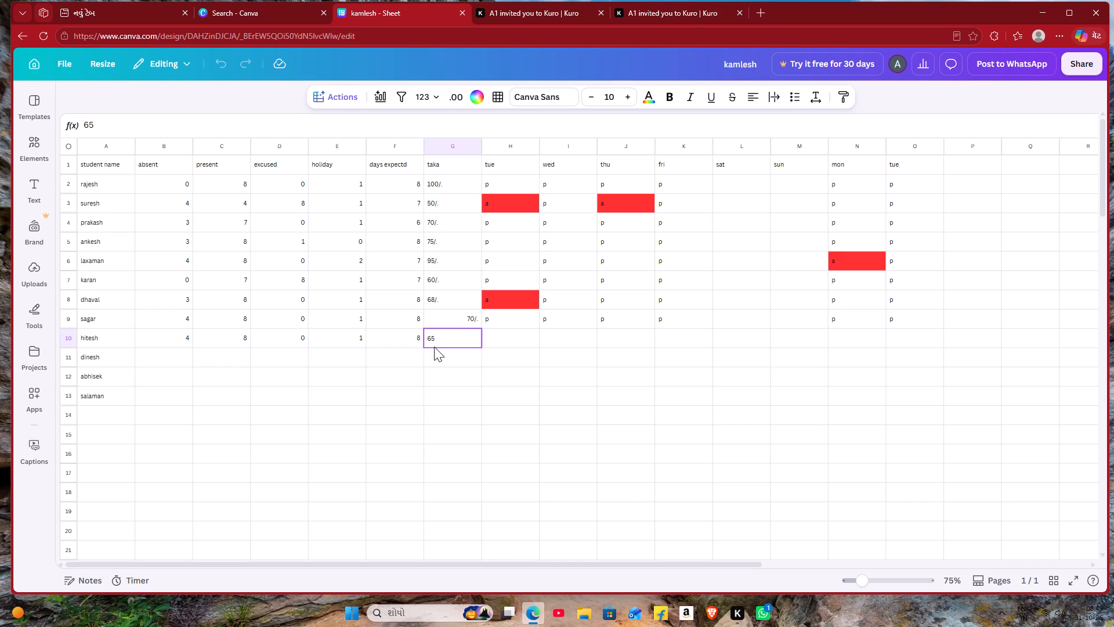
type("/.")
Mark hitesh as p for the first tue, wed, thu, fri, mon and the second tue, leaving sat and sun blank.
left_click(487, 337)
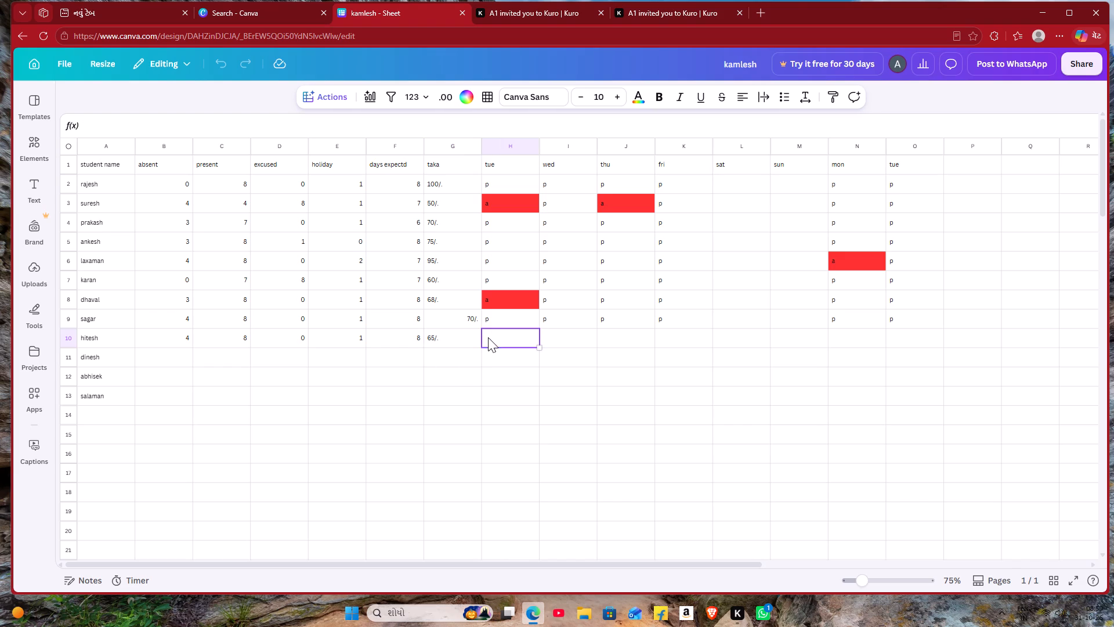
key("p")
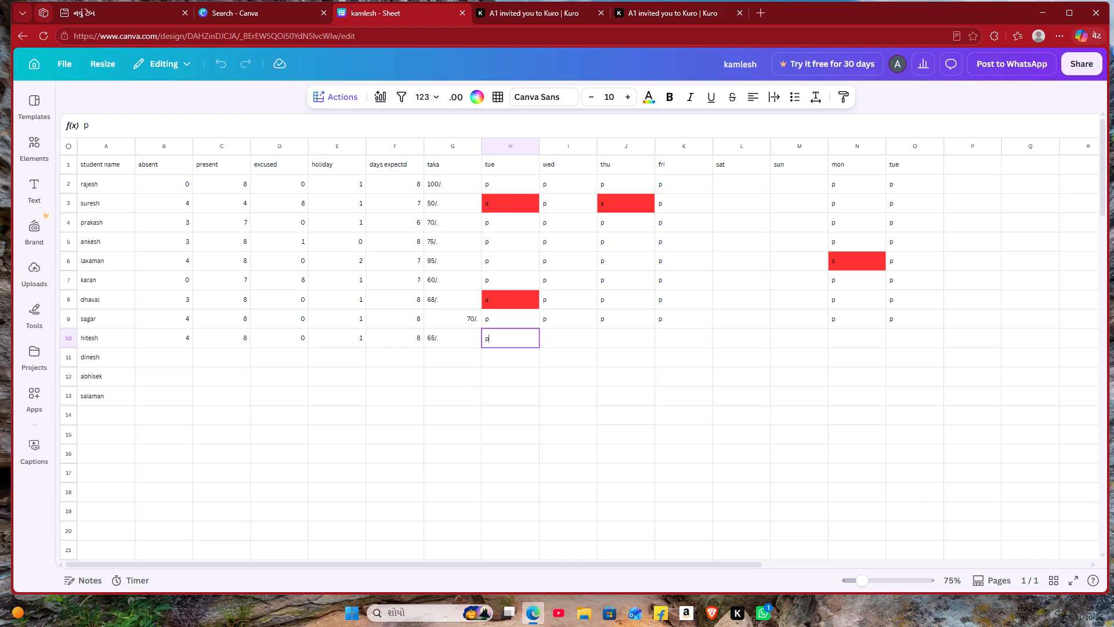
left_click(552, 340)
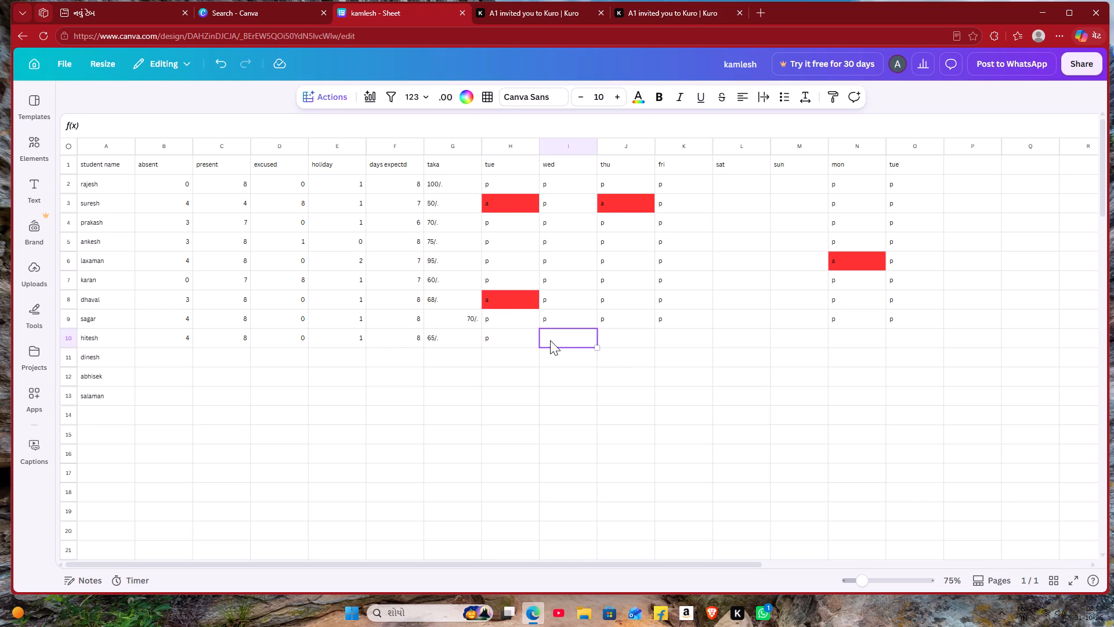
key("p")
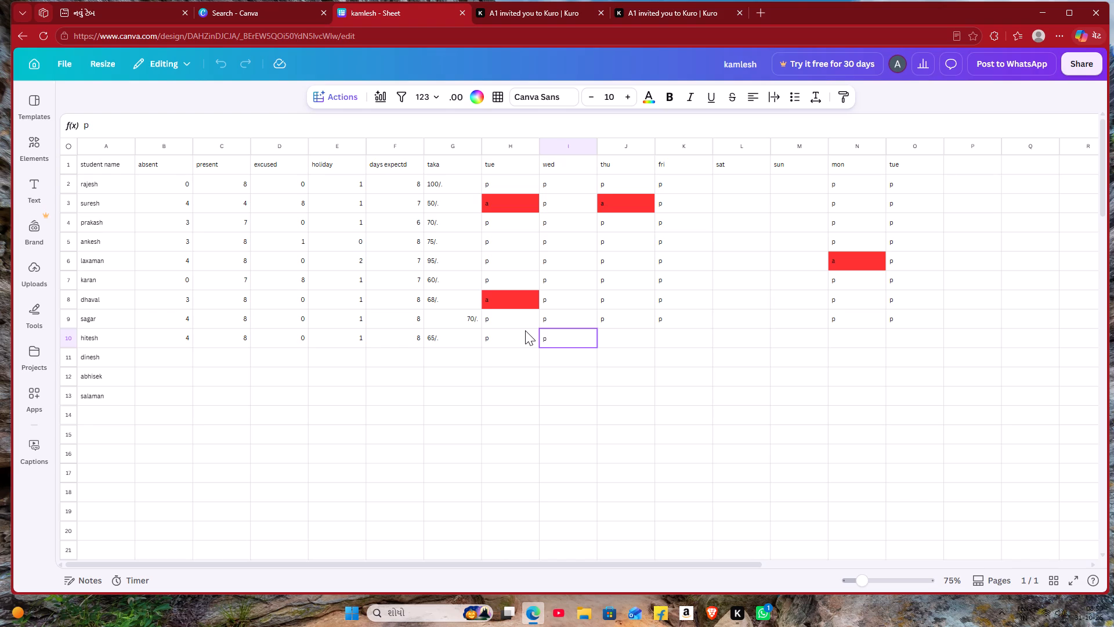
double_click(610, 336)
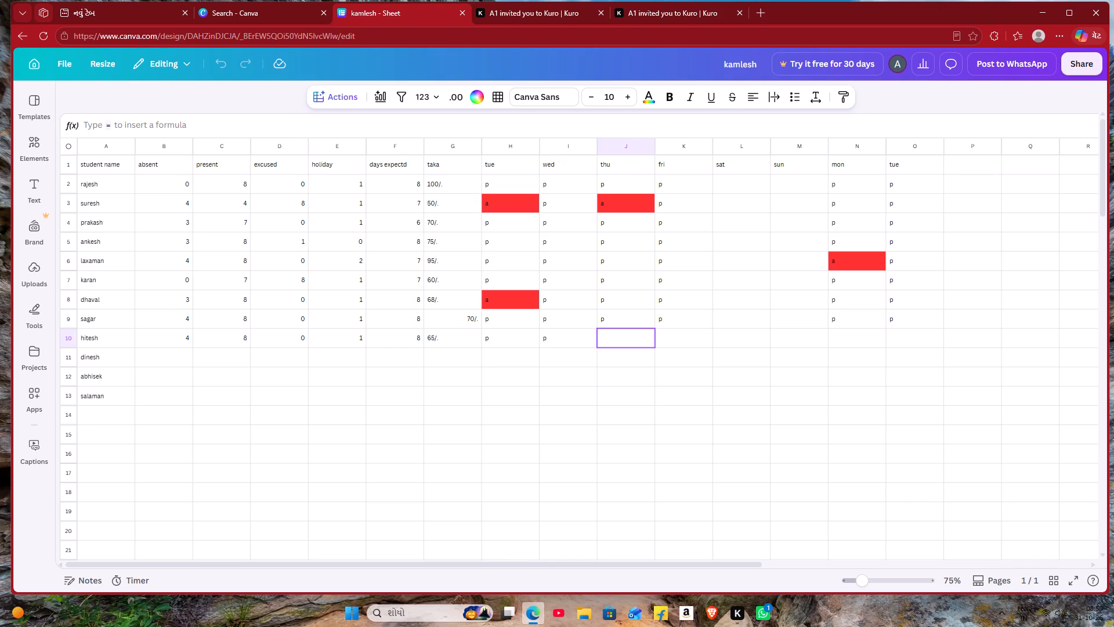
key("p")
left_click(660, 334)
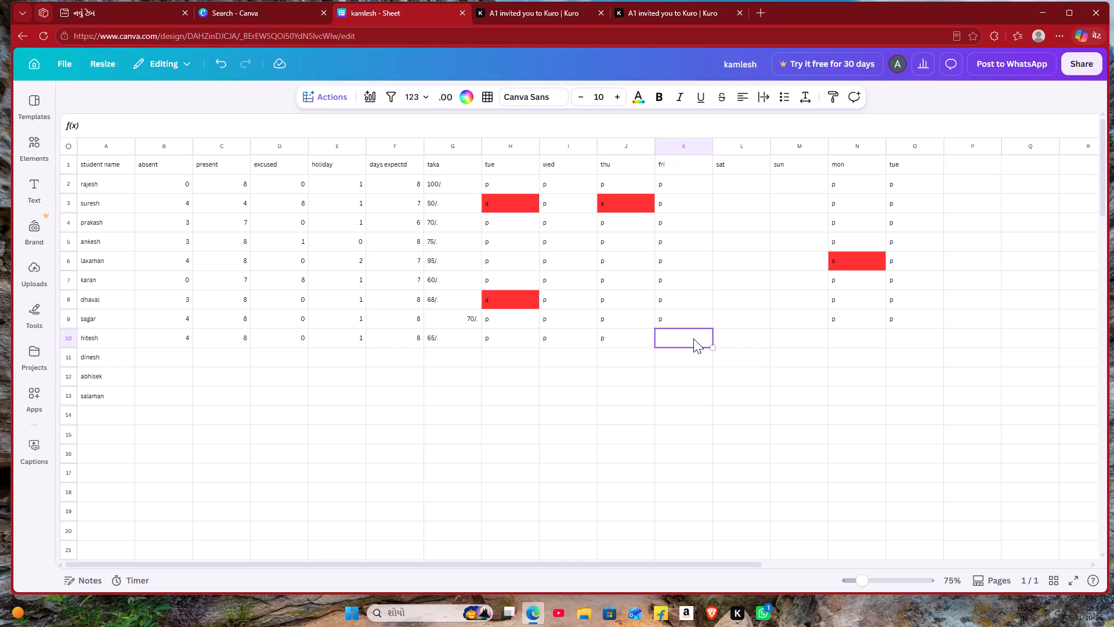
key("p")
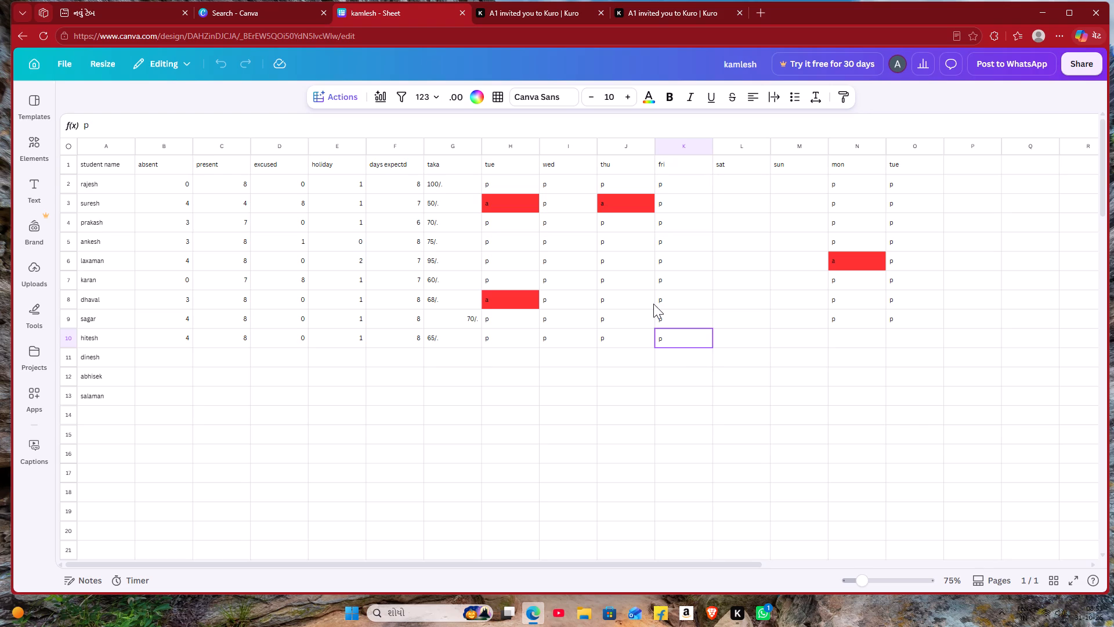
left_click(849, 336)
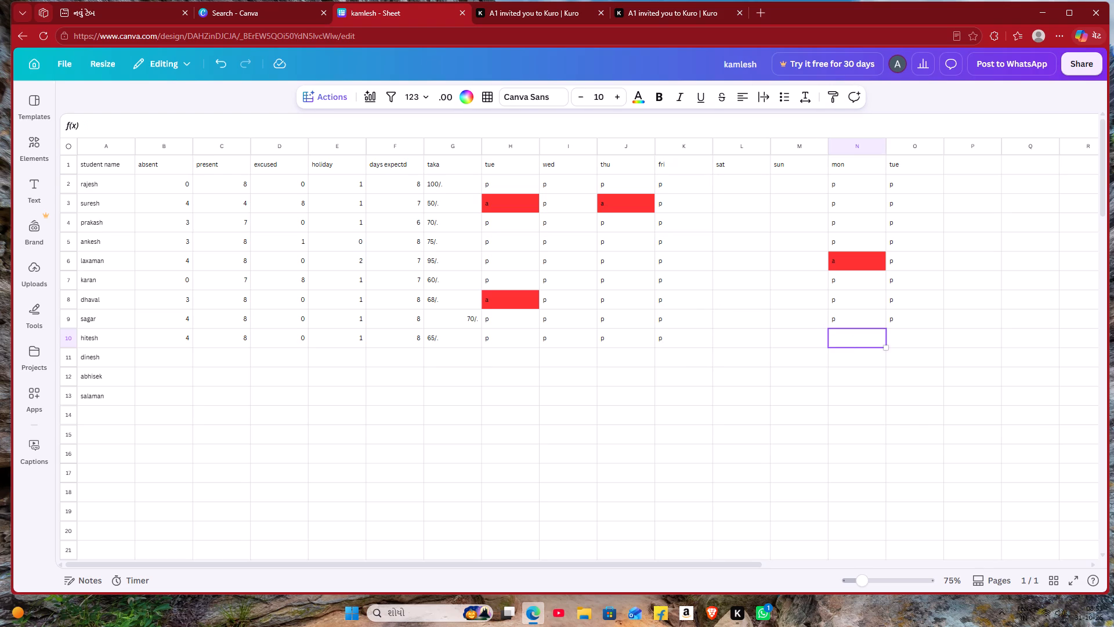
key("p")
key("Right")
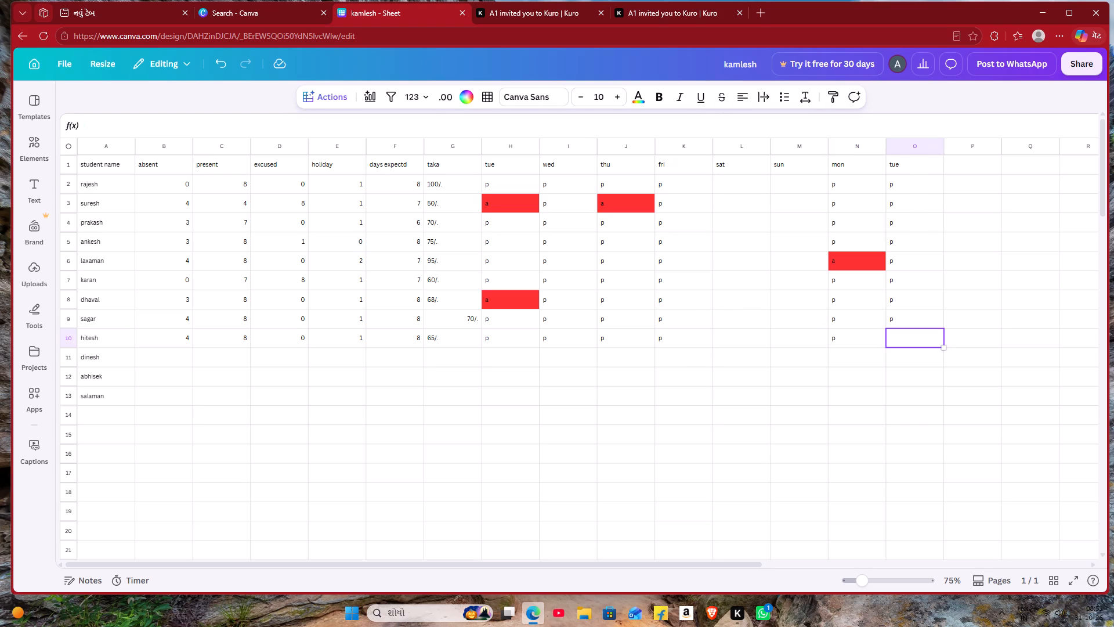
key("p")
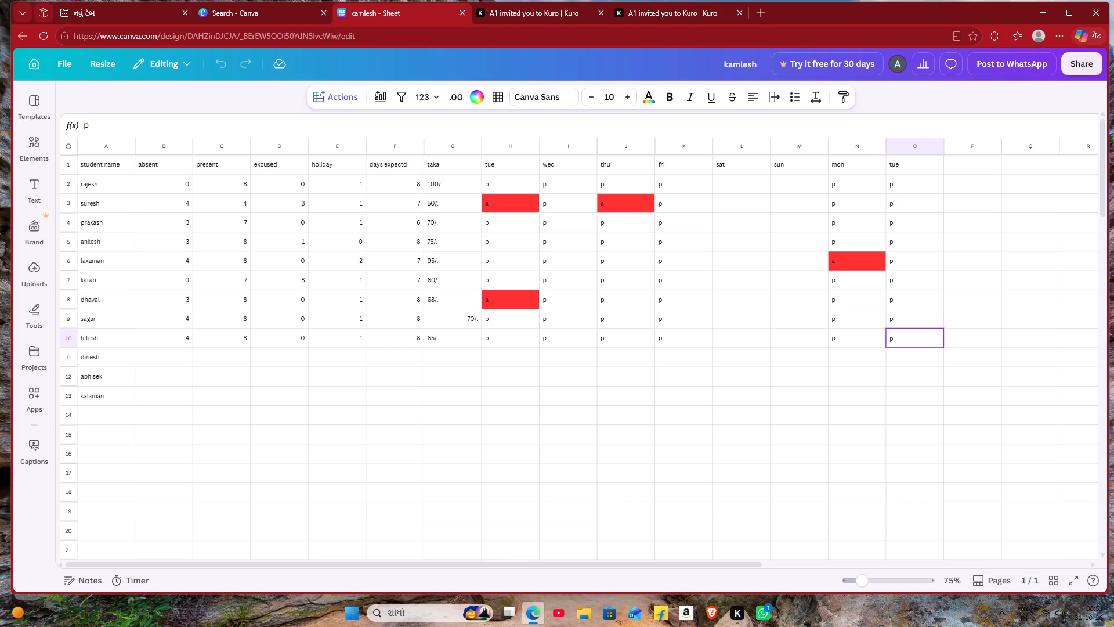
Fill in dinesh's row with 4 for absent, 3 for present and 0 for excused.
left_click(164, 355)
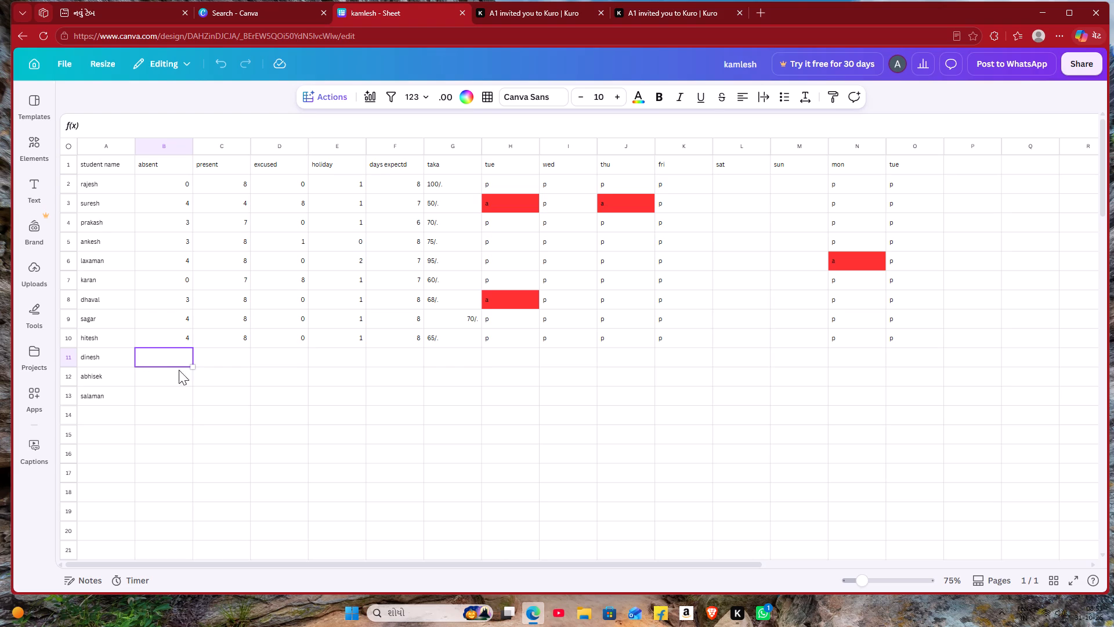
left_click(151, 363)
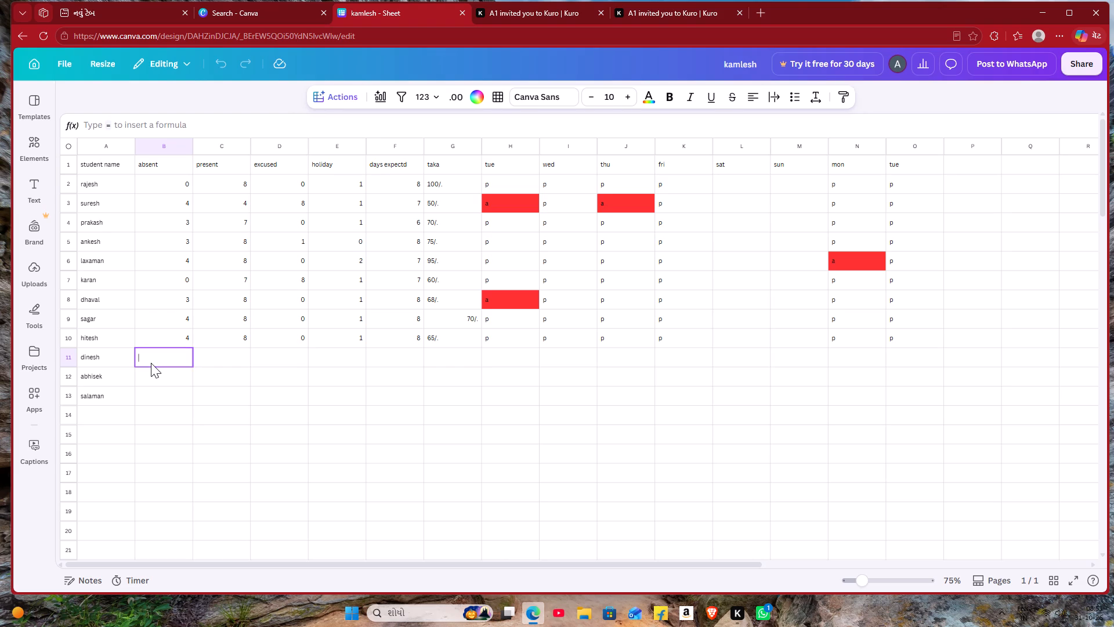
double_click(169, 361)
double_click(171, 362)
left_click(180, 349)
key("4")
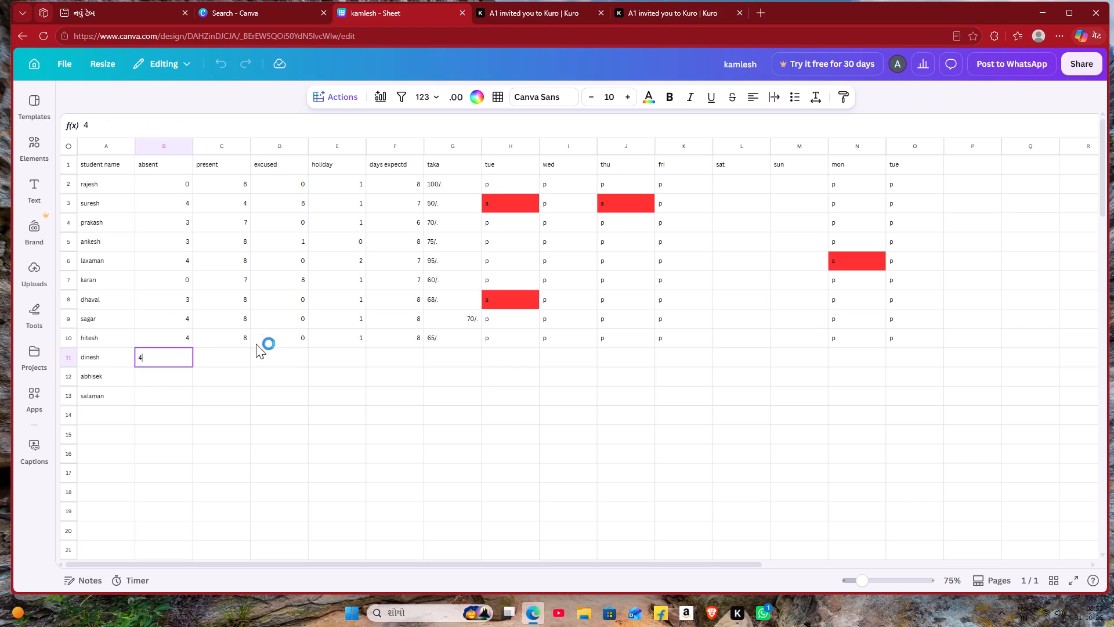
left_click(230, 356)
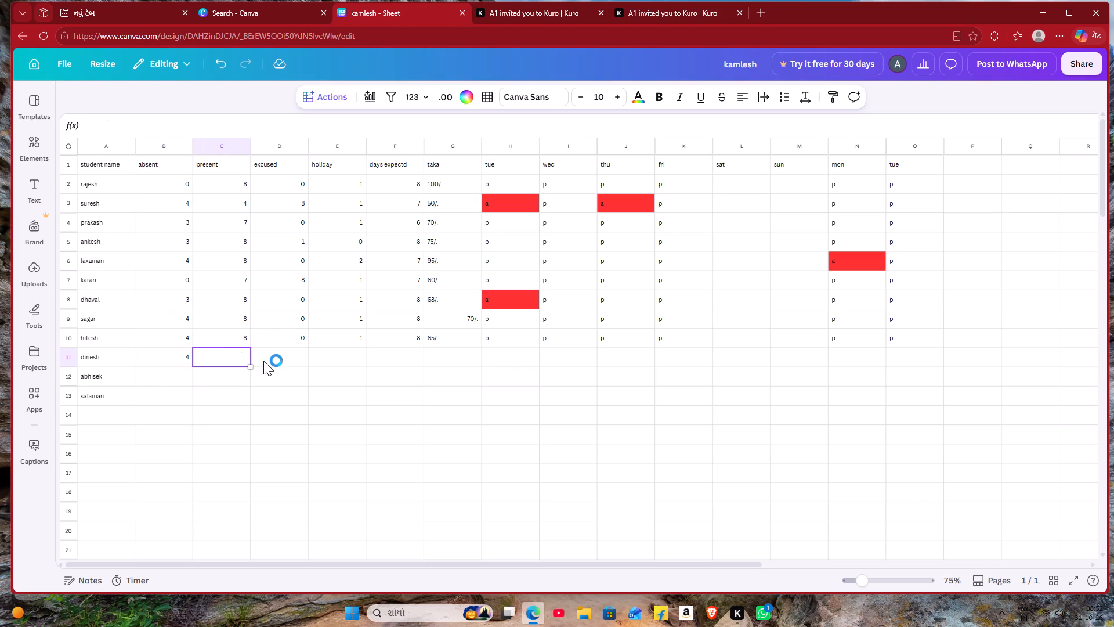
key("3")
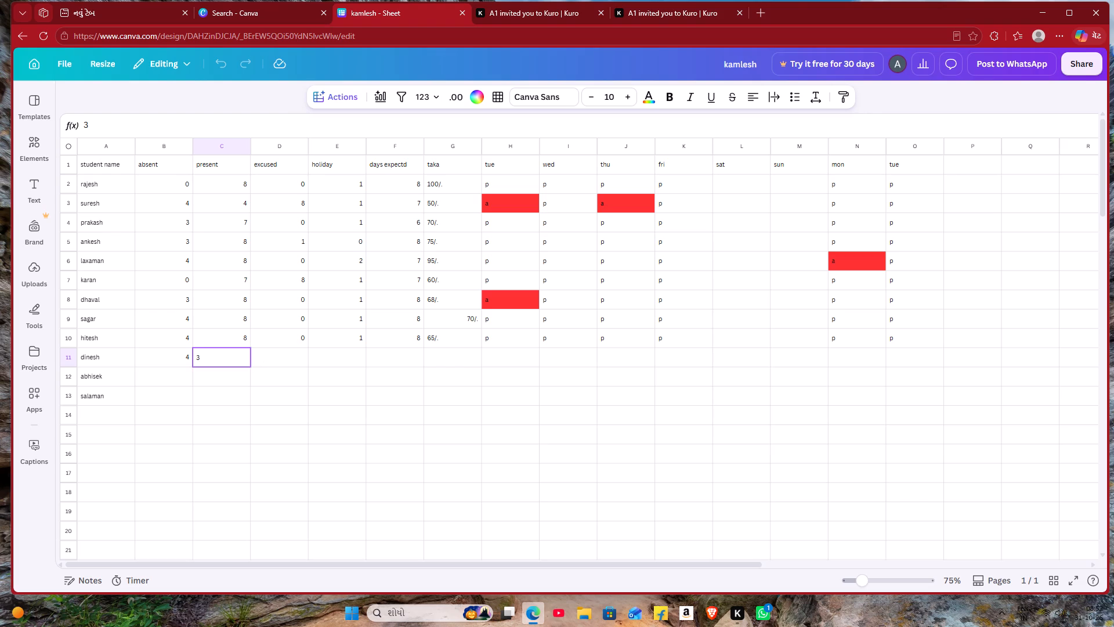
left_click(282, 354)
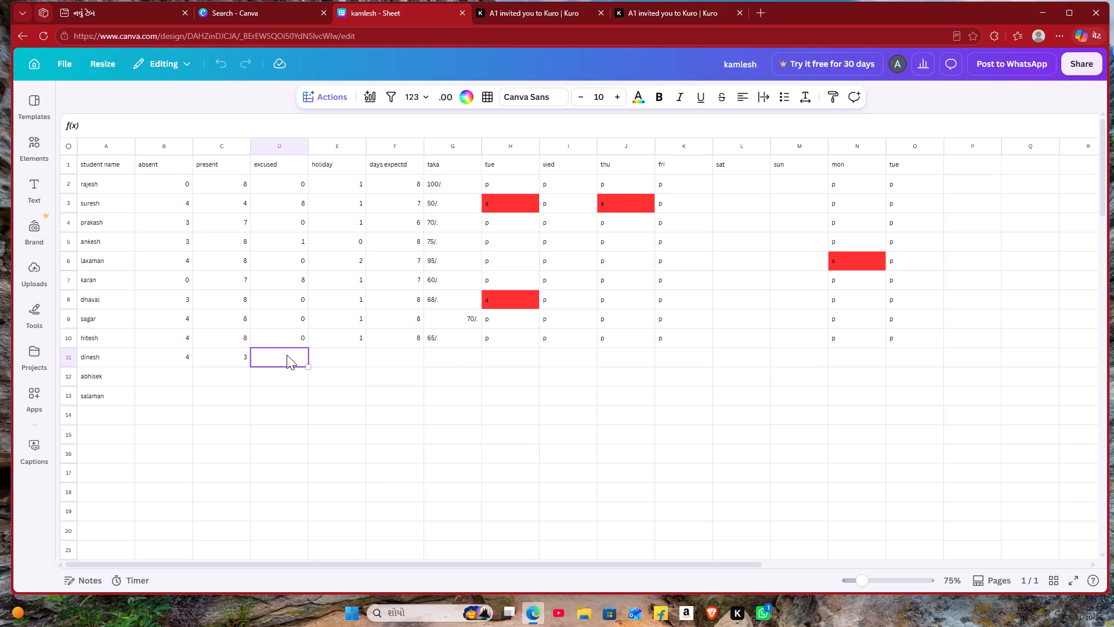
key("0")
key("Right")
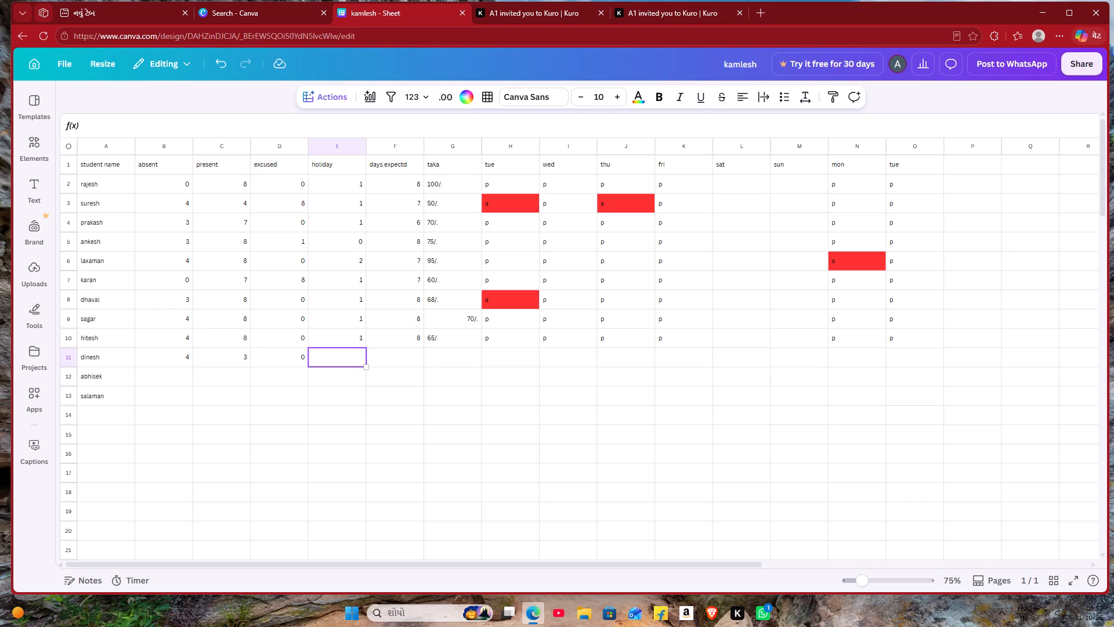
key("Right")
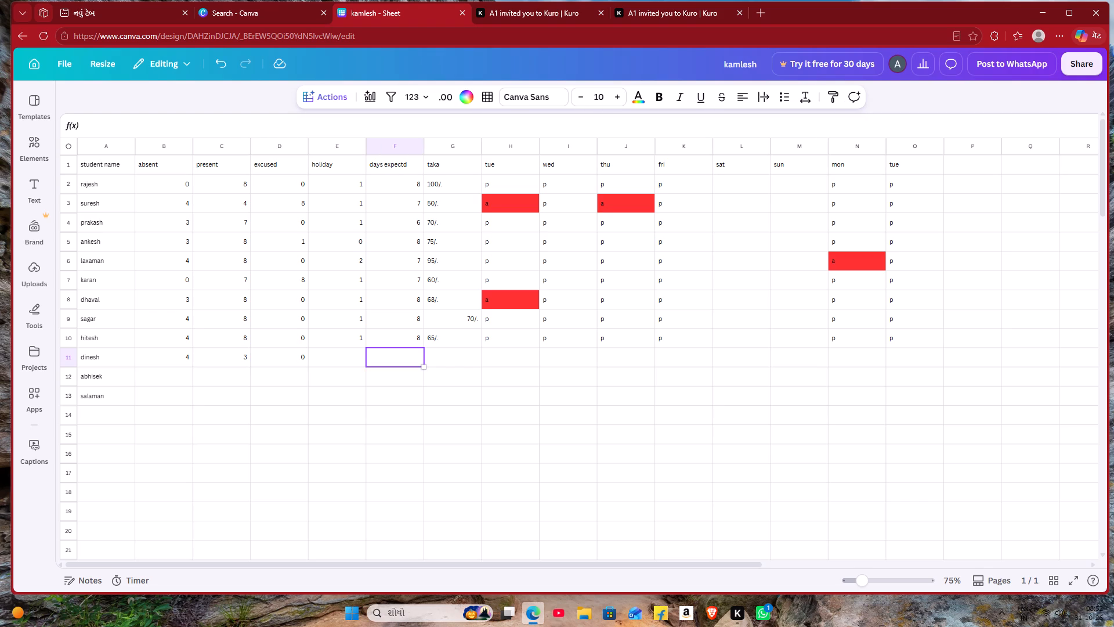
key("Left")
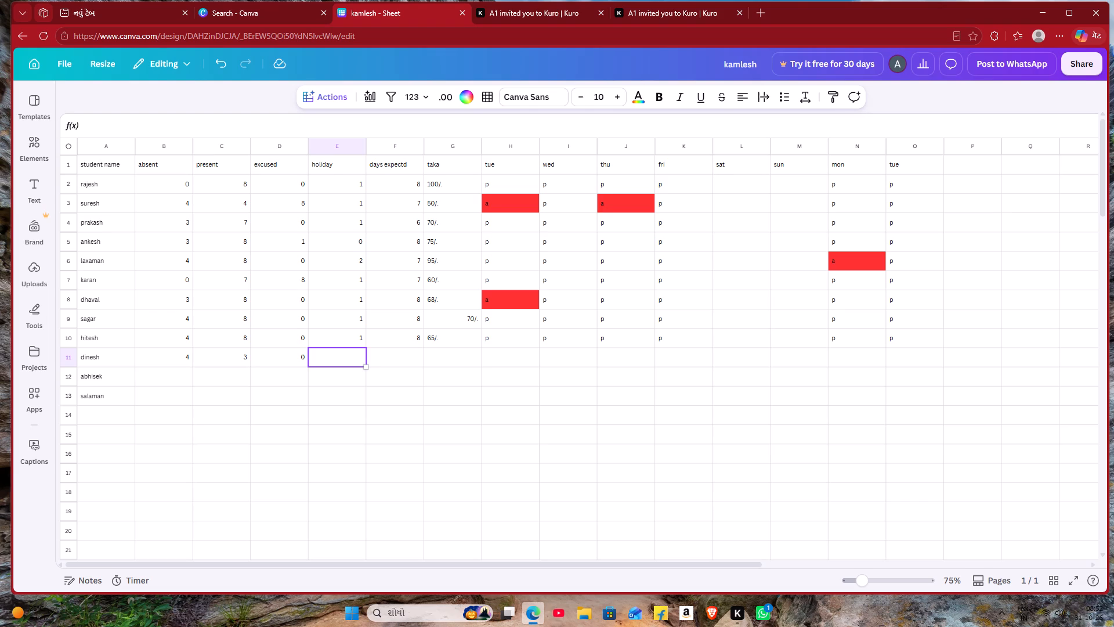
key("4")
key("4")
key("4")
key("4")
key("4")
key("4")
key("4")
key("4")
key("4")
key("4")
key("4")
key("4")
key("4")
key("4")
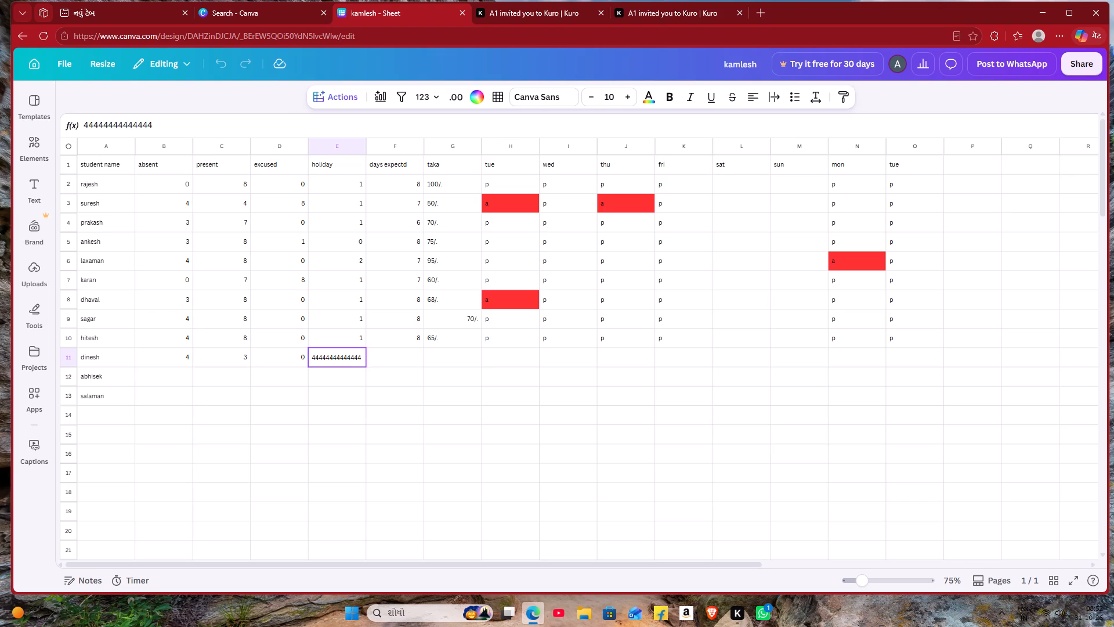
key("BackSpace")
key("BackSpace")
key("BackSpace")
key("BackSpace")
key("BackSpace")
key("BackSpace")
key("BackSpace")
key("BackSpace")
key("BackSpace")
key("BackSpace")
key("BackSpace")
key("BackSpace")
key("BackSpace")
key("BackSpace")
Fill in dinesh's row with 1 for holiday and 8 for days expectd.
key("1")
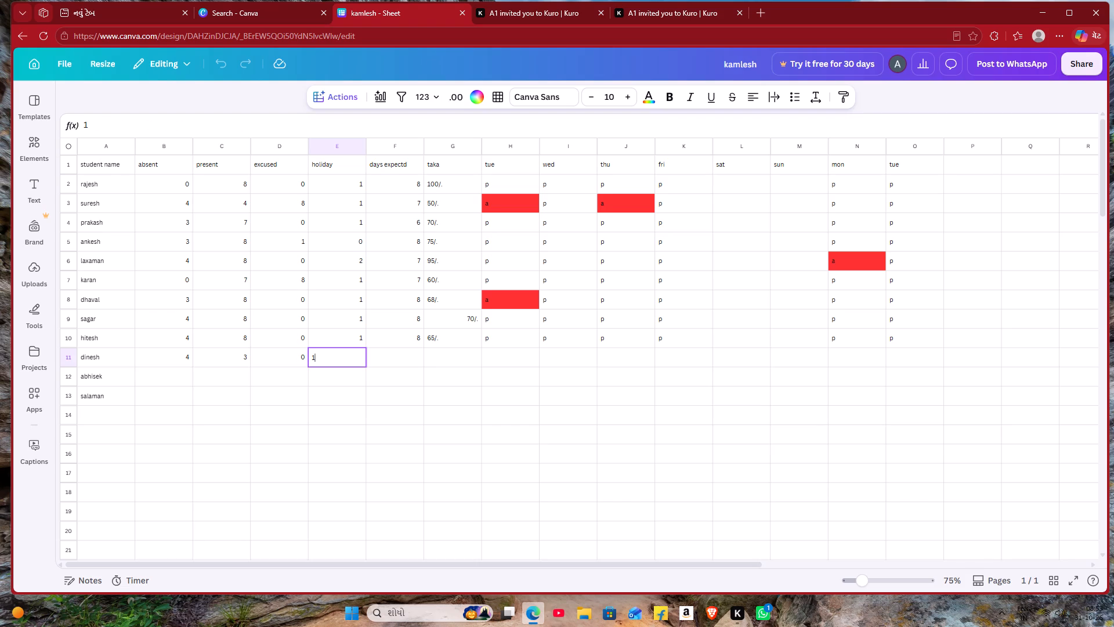
key("Right")
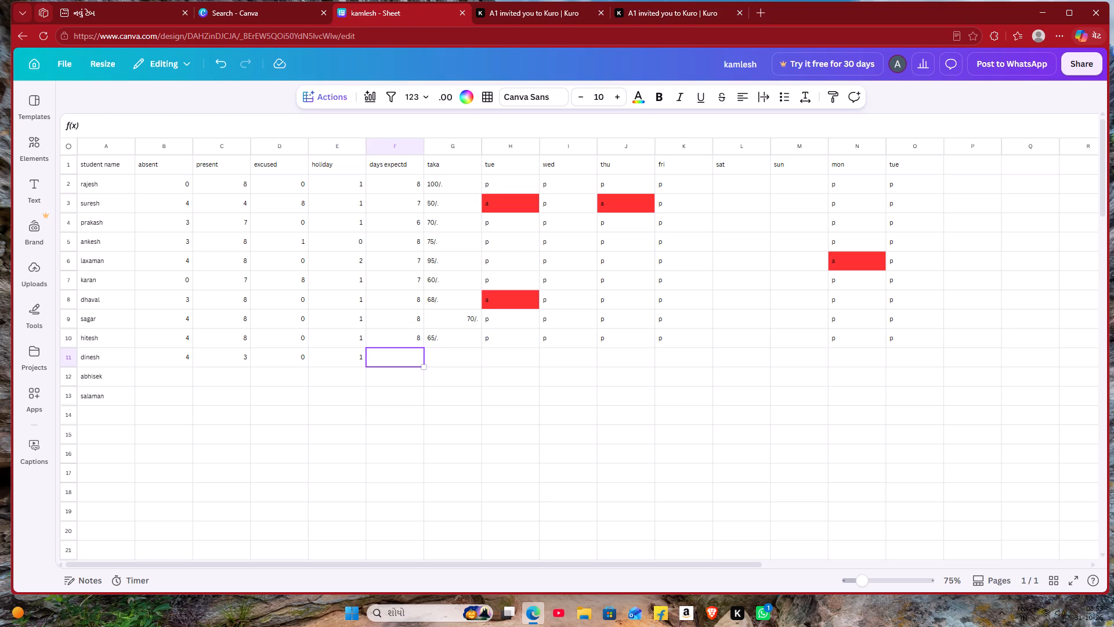
key("8")
key("Right")
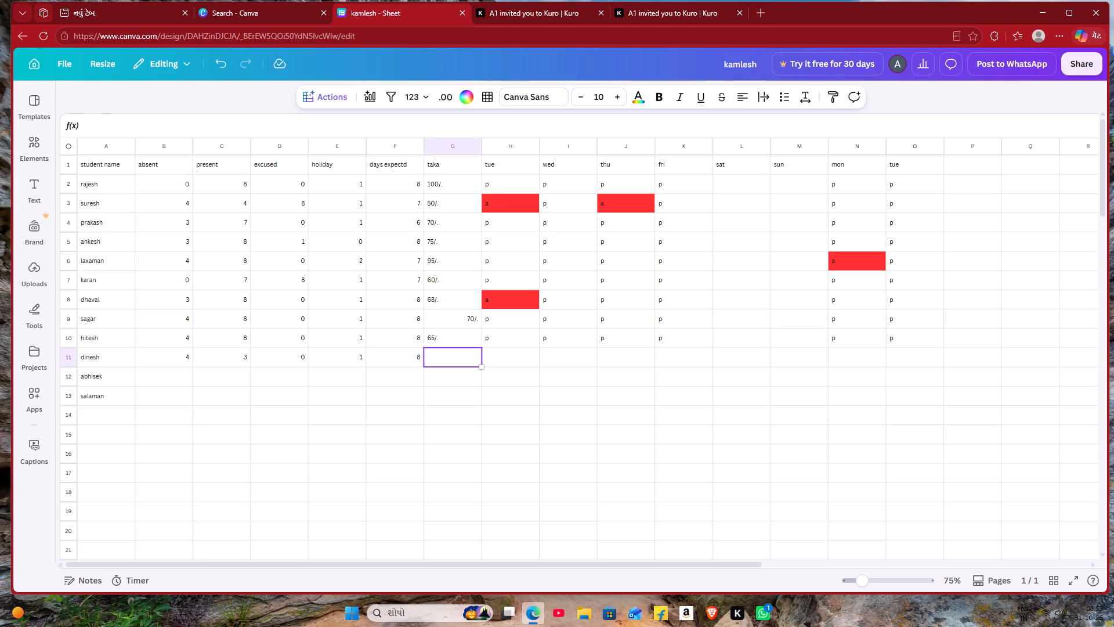
Enter 50/. as dinesh's taka value.
double_click(443, 345)
left_click(446, 352)
type("50/")
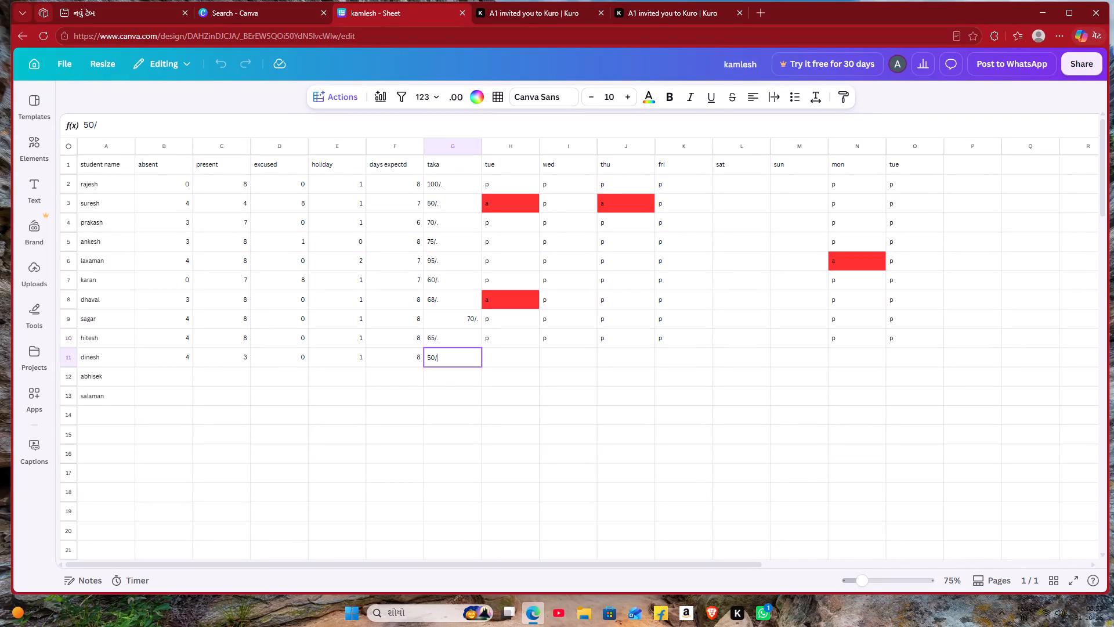
key("period")
Mark dinesh as p for the first tue, wed, thu and fri.
triple_click(494, 364)
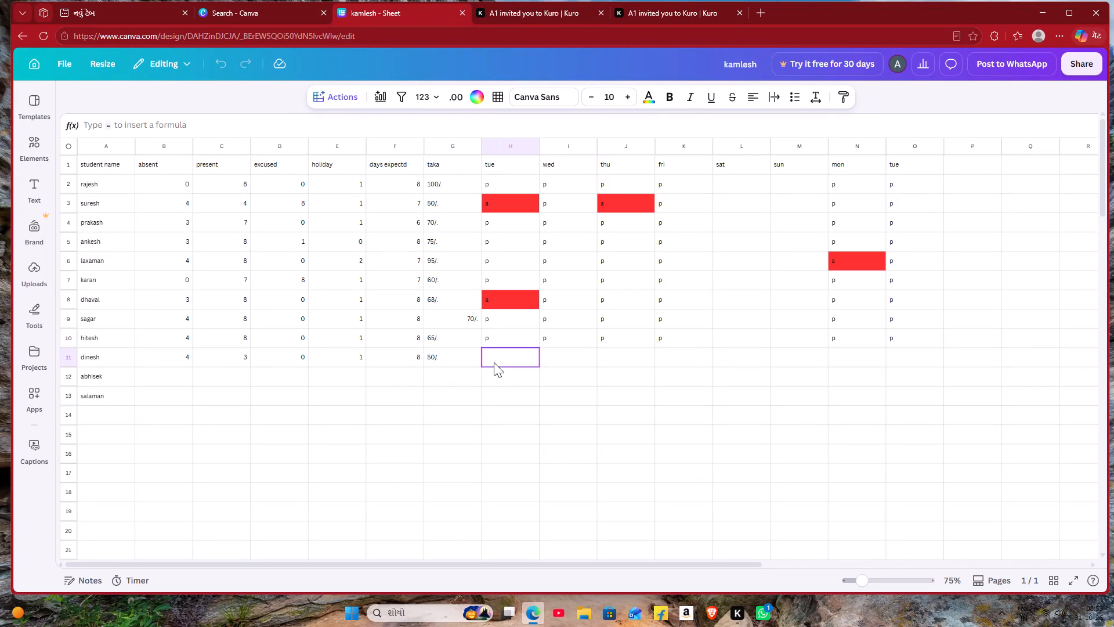
key("p")
key("Right")
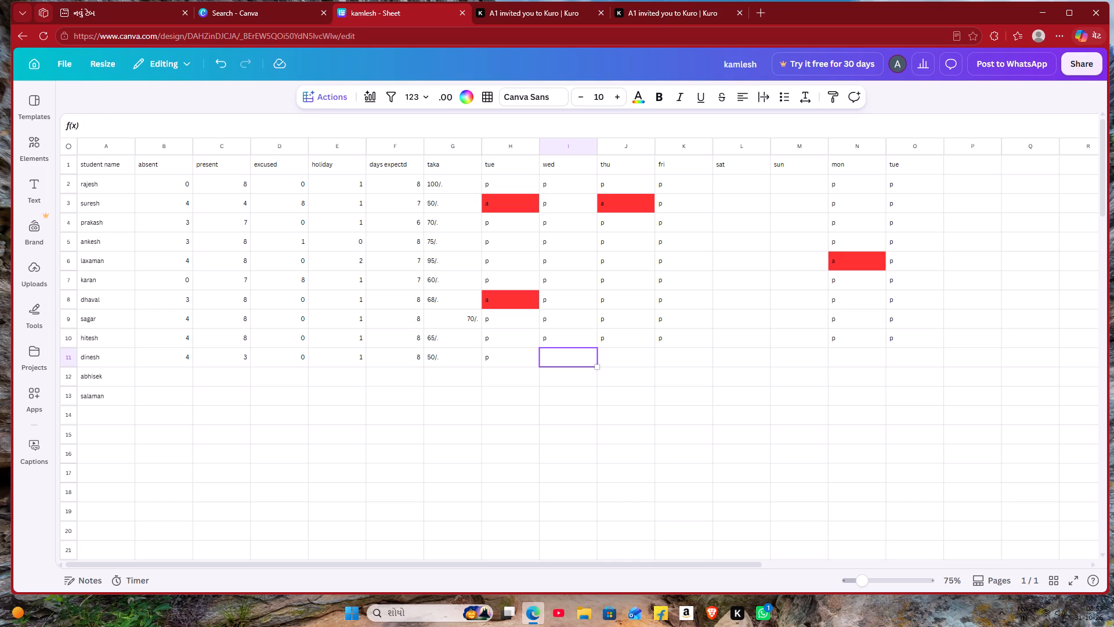
key("p")
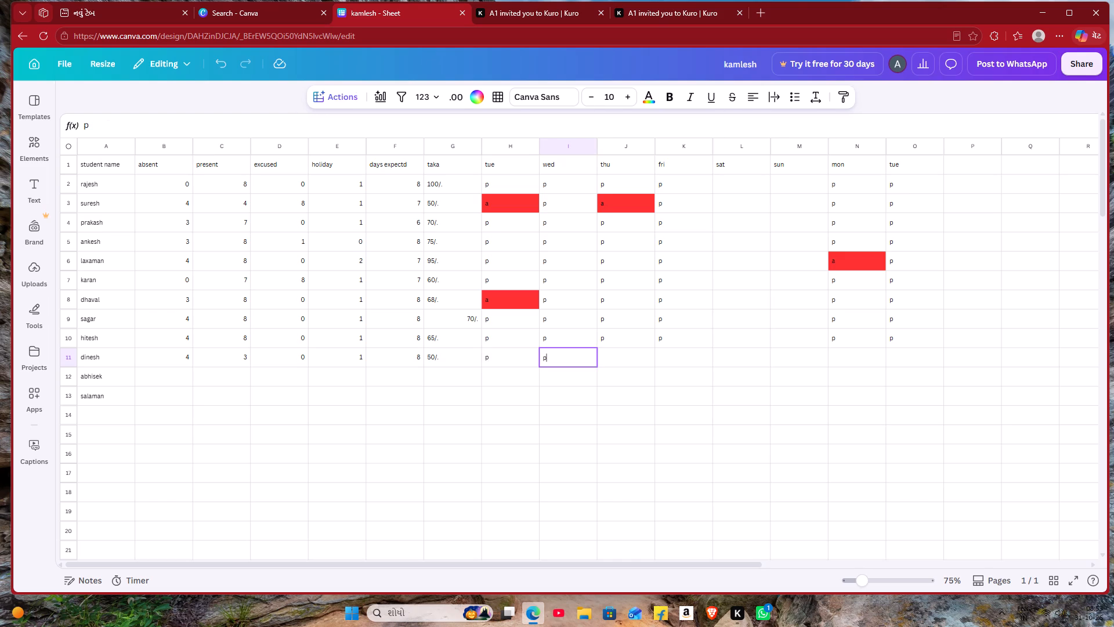
key("Right")
key("p")
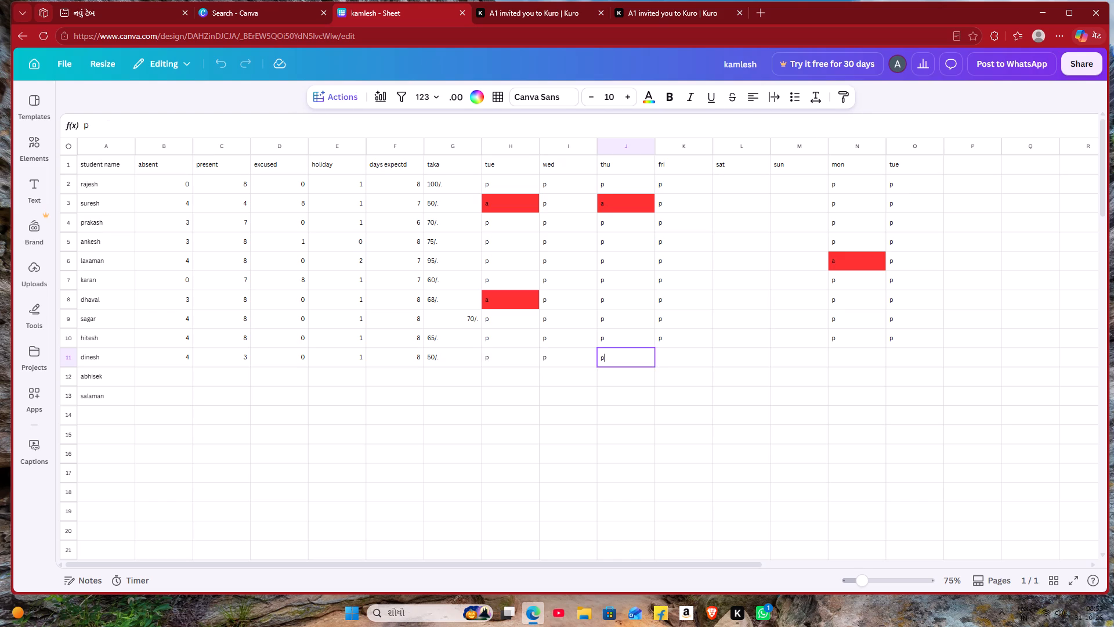
key("Right")
key("p")
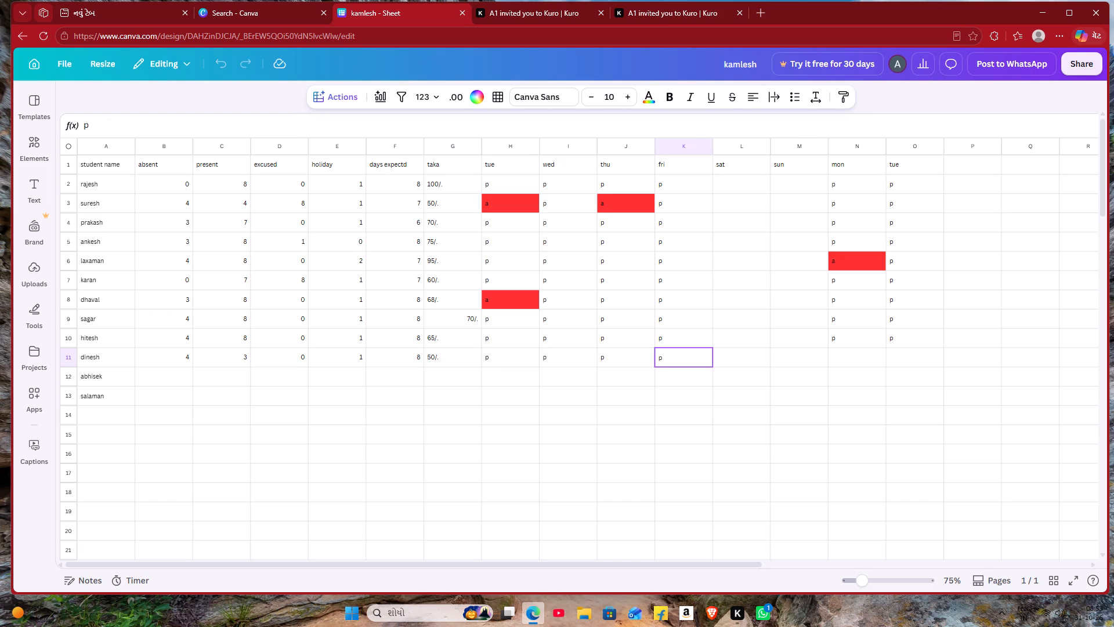
Mark dinesh as a for mon and the second tue, leaving sat and sun blank.
key("Right")
key("Right")
key("Right")
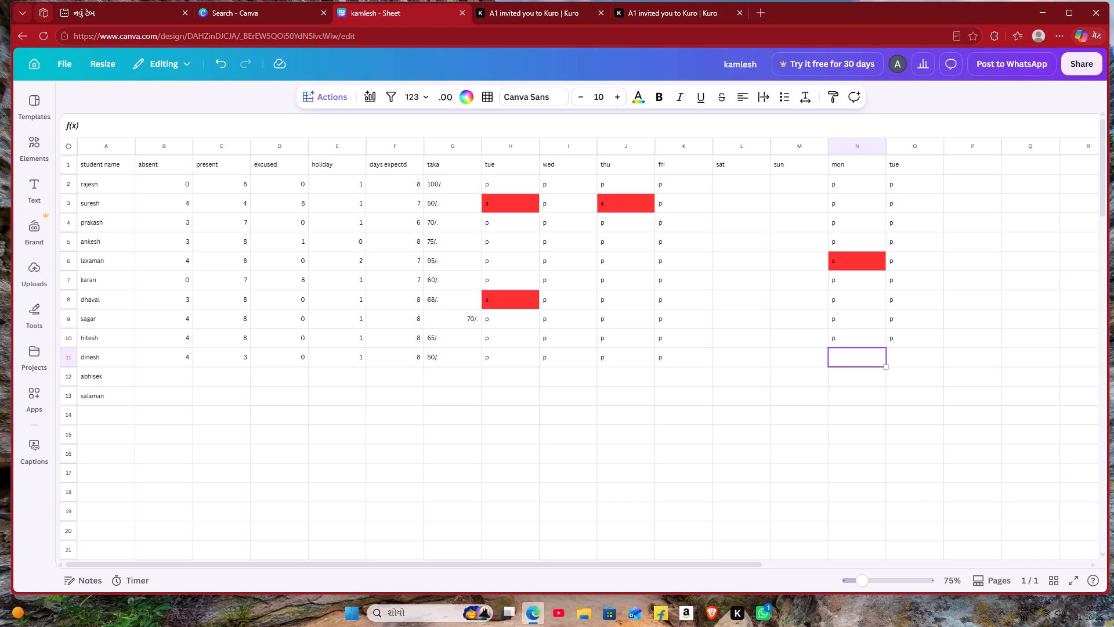
left_click(855, 351)
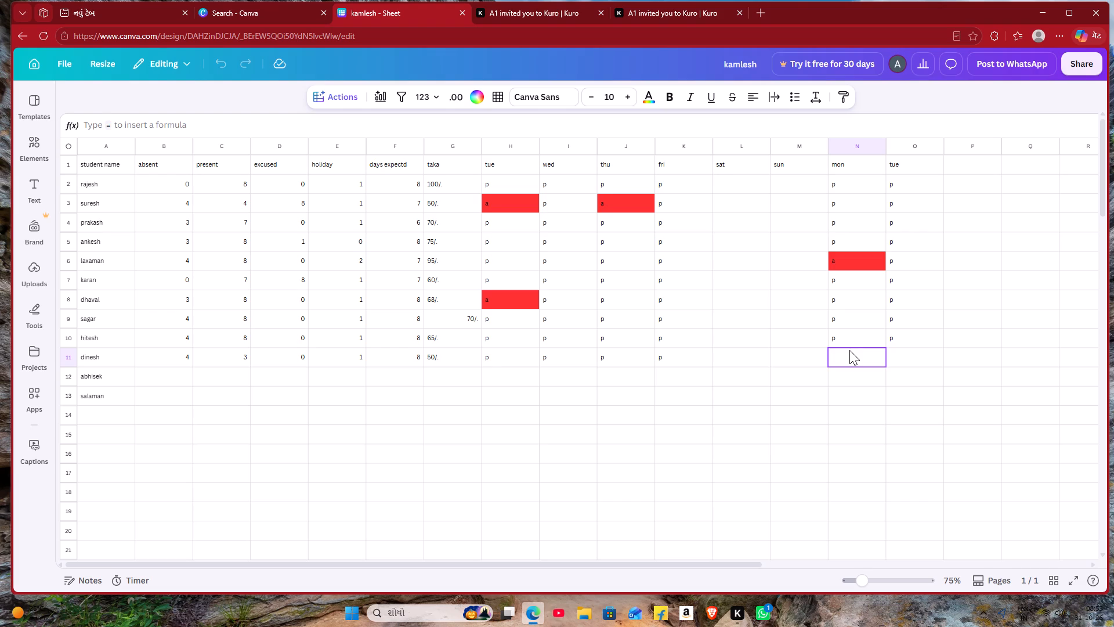
key("BackSpace")
key("BackSpace")
type("aa")
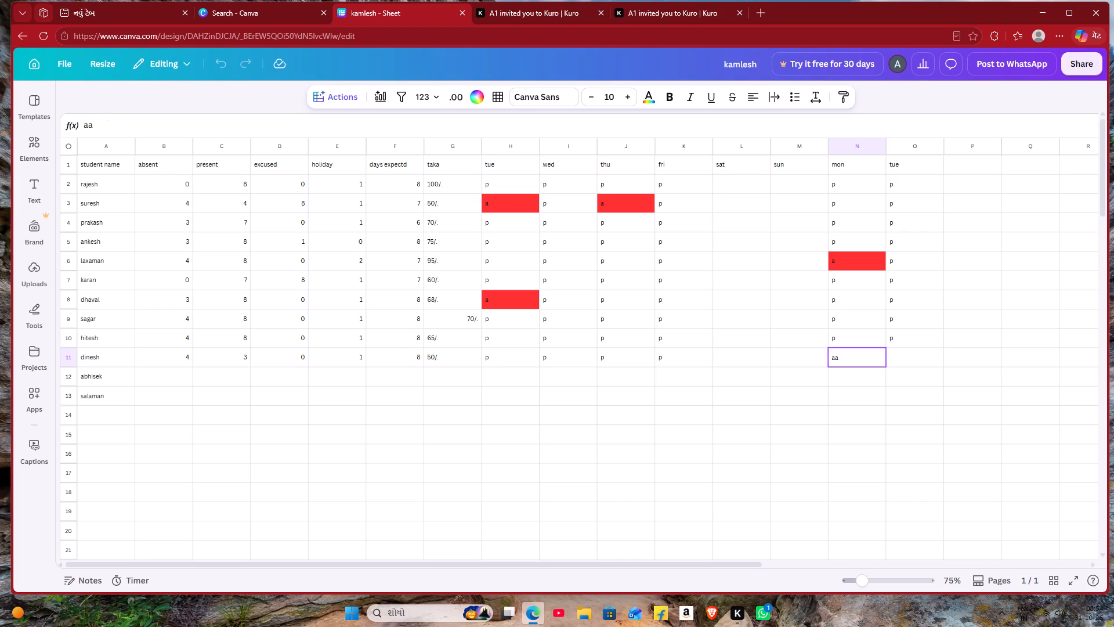
key("BackSpace")
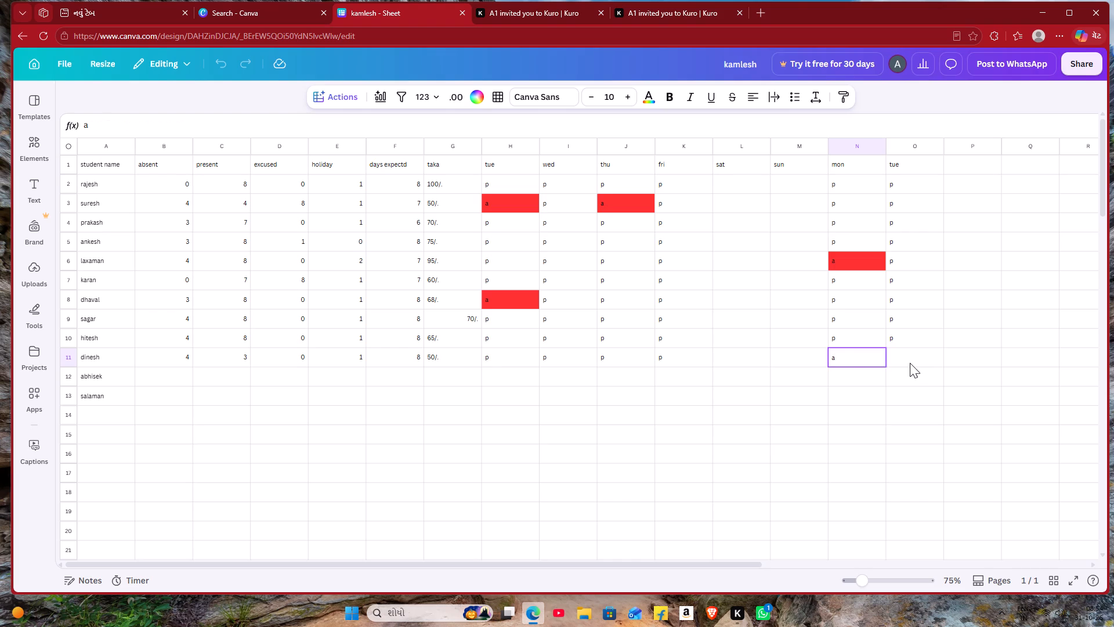
left_click(910, 363)
key("a")
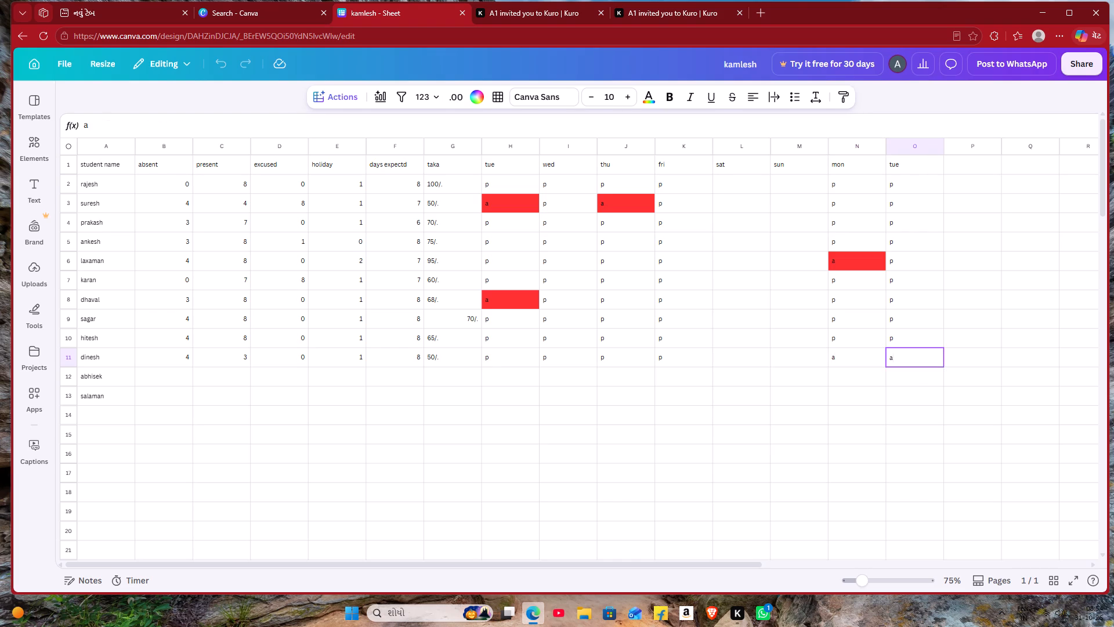
Fill dinesh's mon cell with the same red used for the other a marks.
double_click(858, 366)
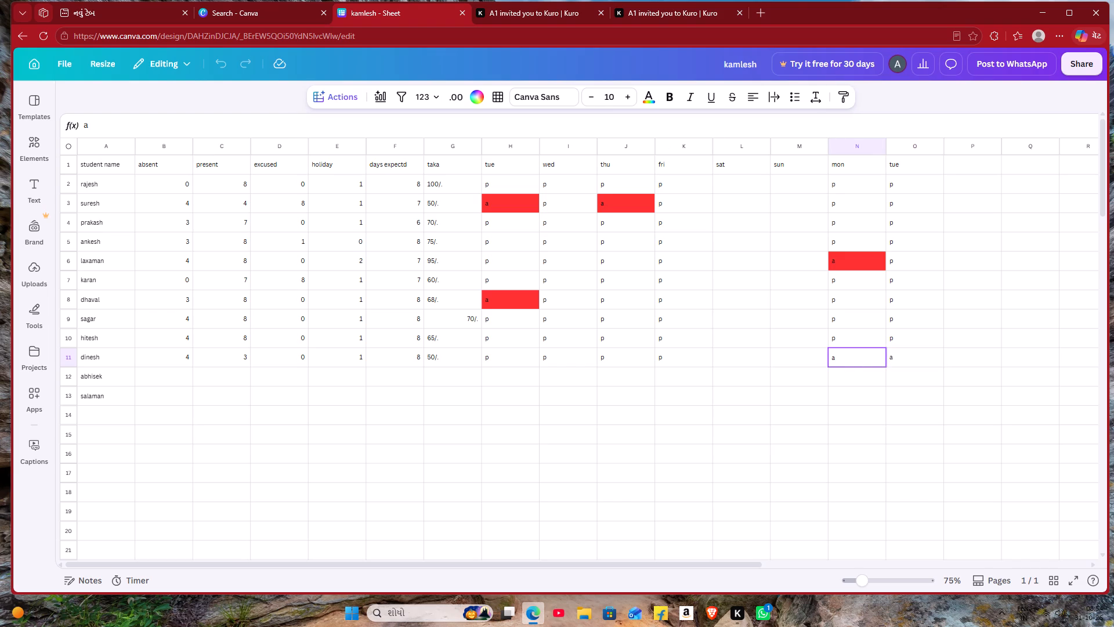
double_click(480, 101)
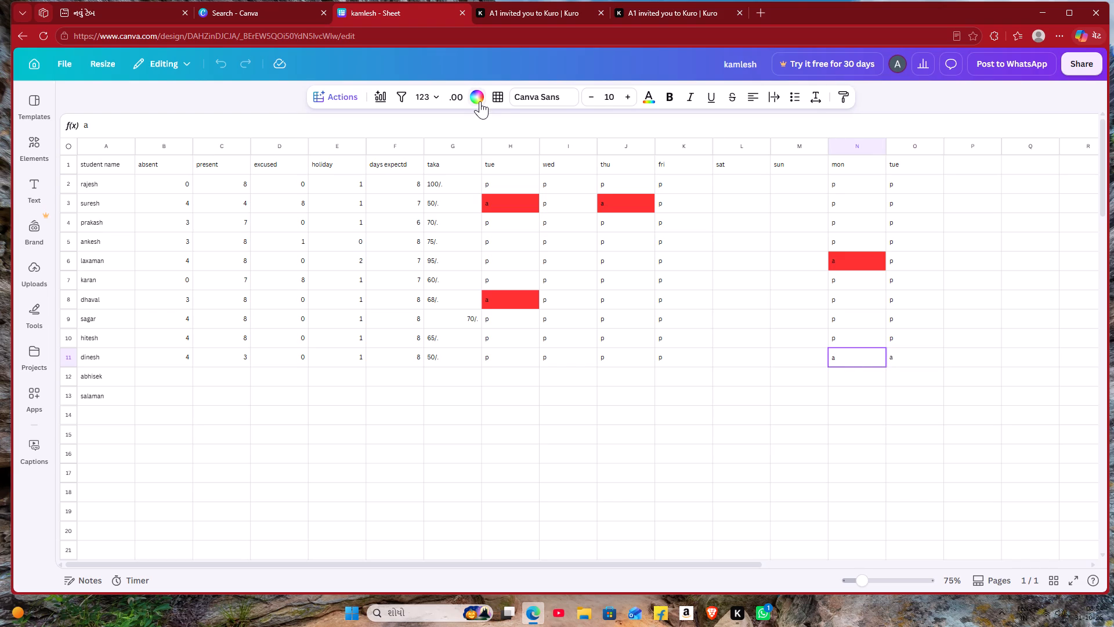
left_click(480, 101)
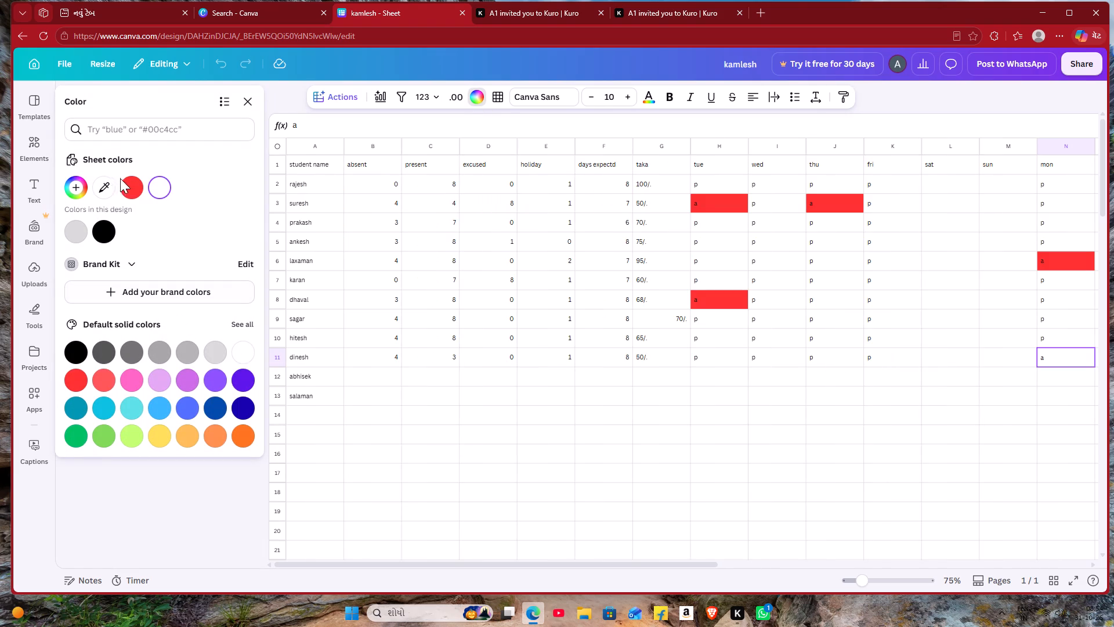
double_click(123, 183)
left_click(1054, 357)
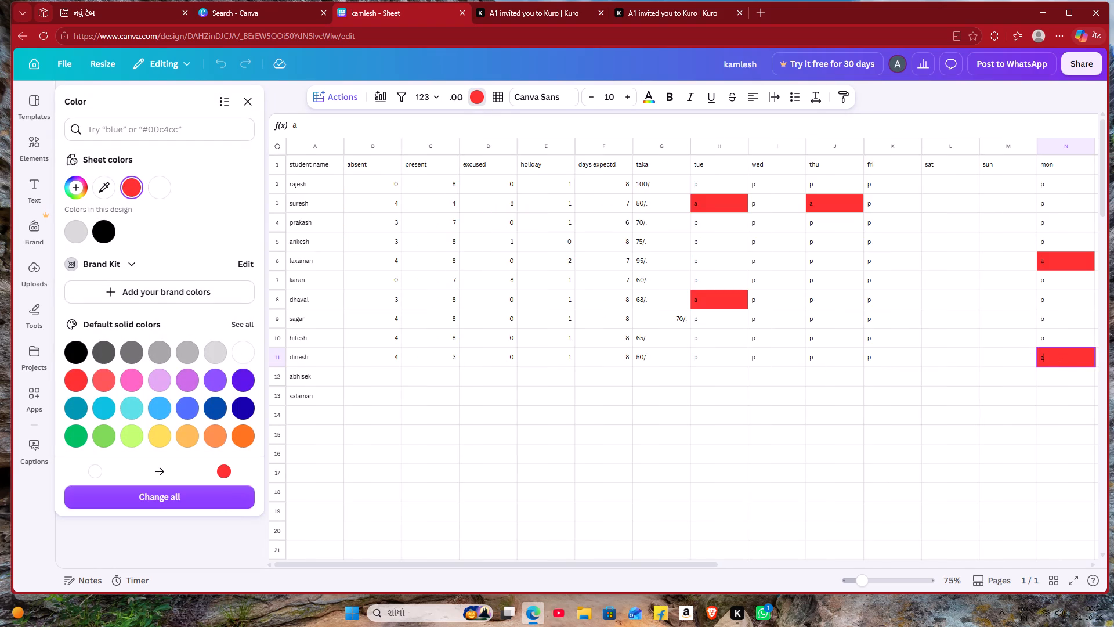
Replace the lowercase a with a capital A in the red mon cells of dinesh and laxaman.
key("BackSpace")
key("a")
left_click(1057, 265)
key("BackSpace")
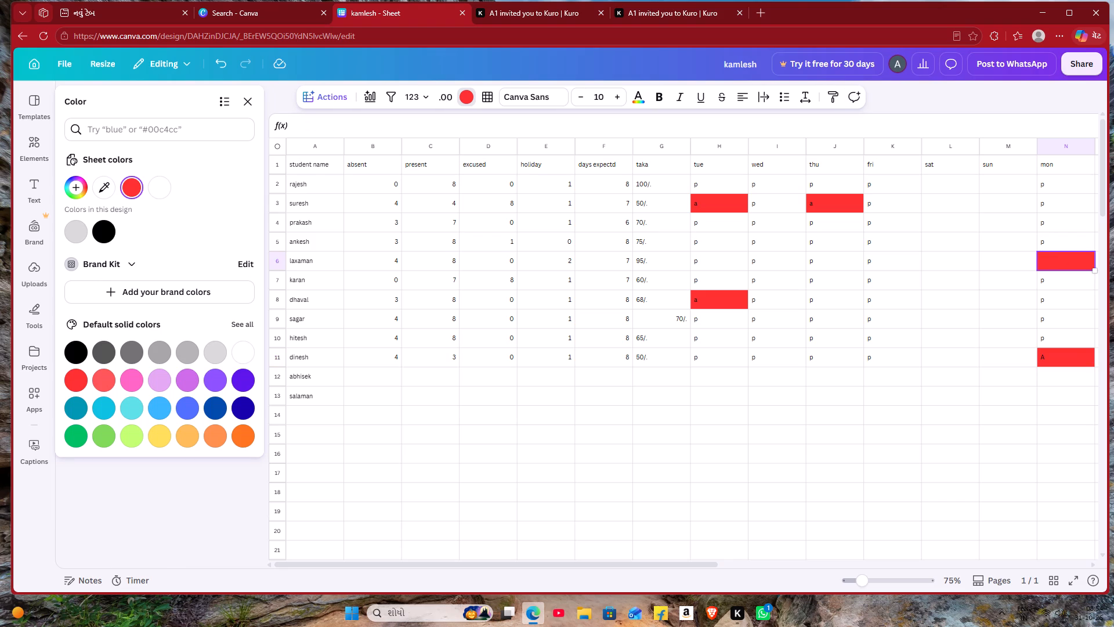
key("a")
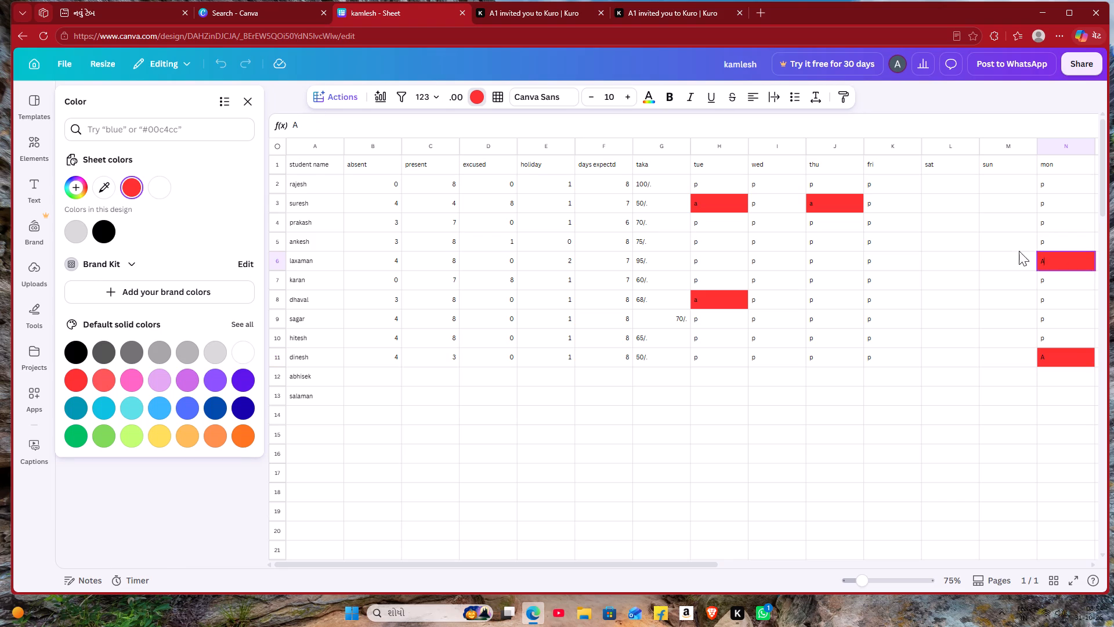
Replace the lowercase a with a capital A in dhaval's tue cell and suresh's tue and thu cells, and close the color options.
left_click(706, 295)
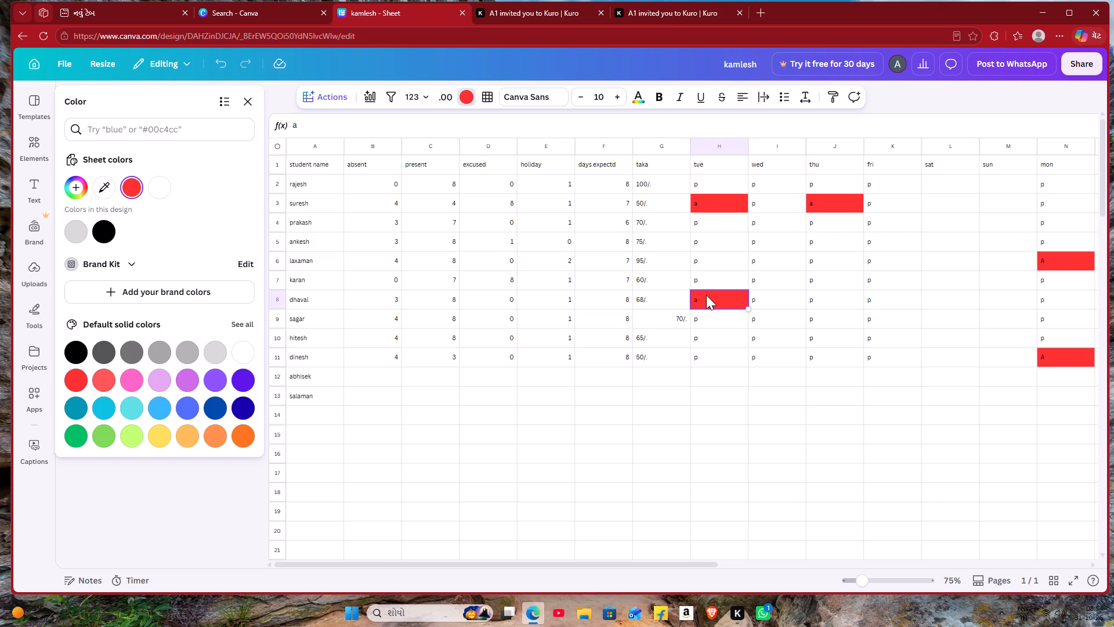
key("BackSpace")
key("a")
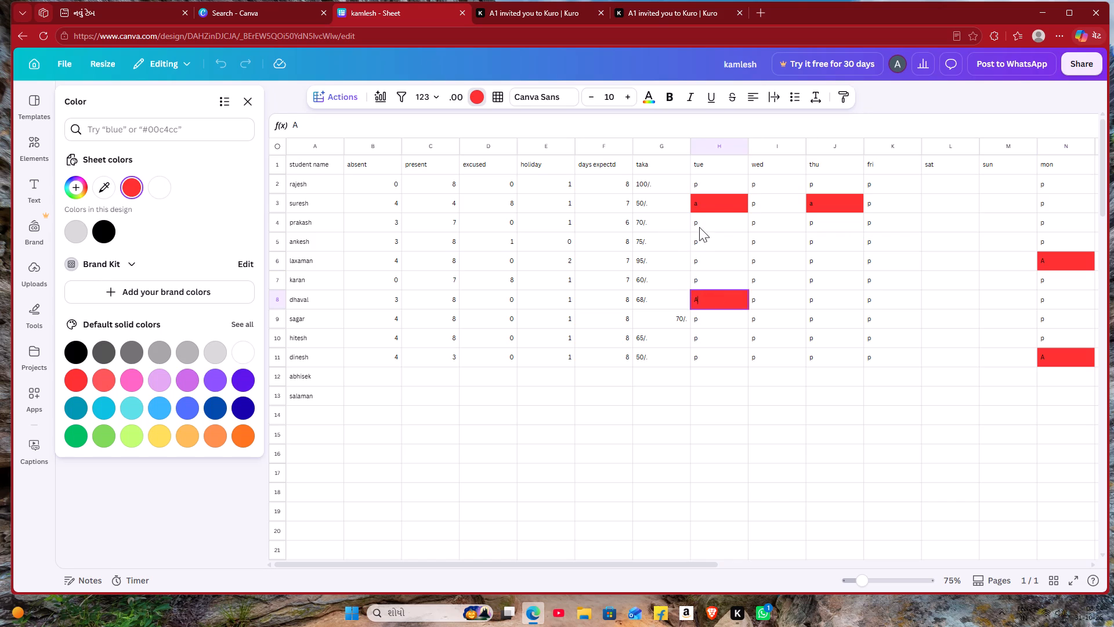
left_click(715, 201)
key("BackSpace")
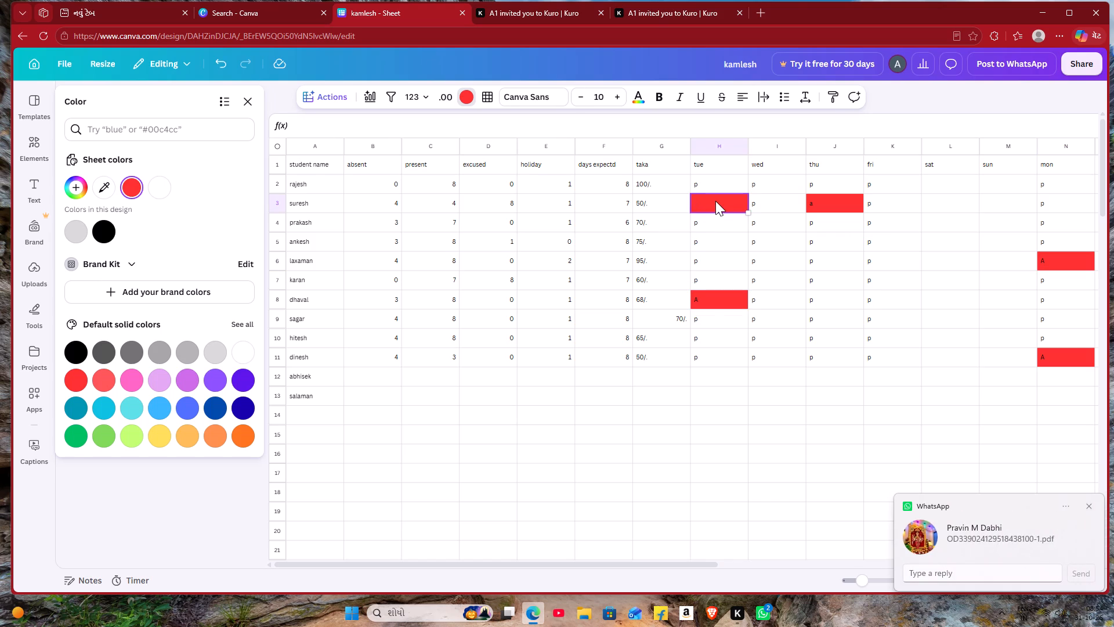
key("a")
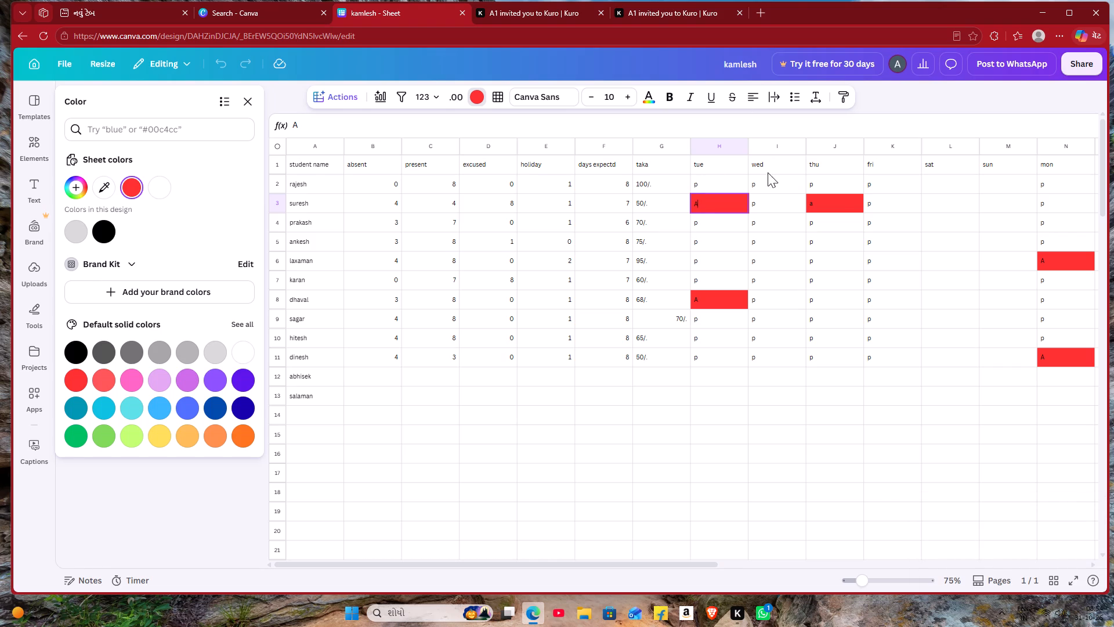
double_click(835, 201)
key("BackSpace")
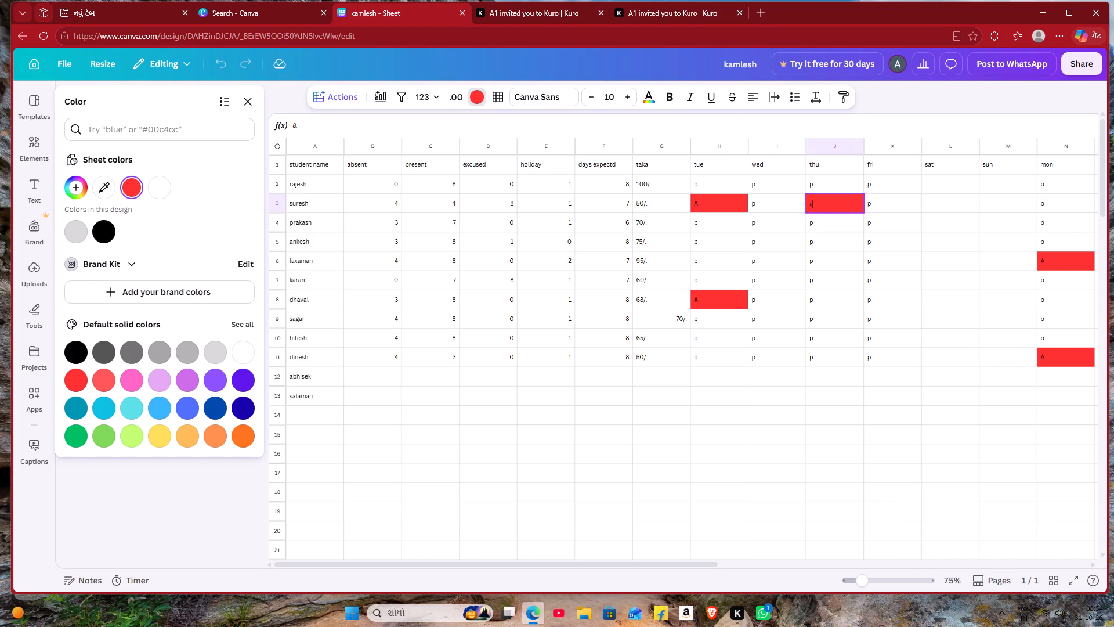
key("a")
double_click(236, 102)
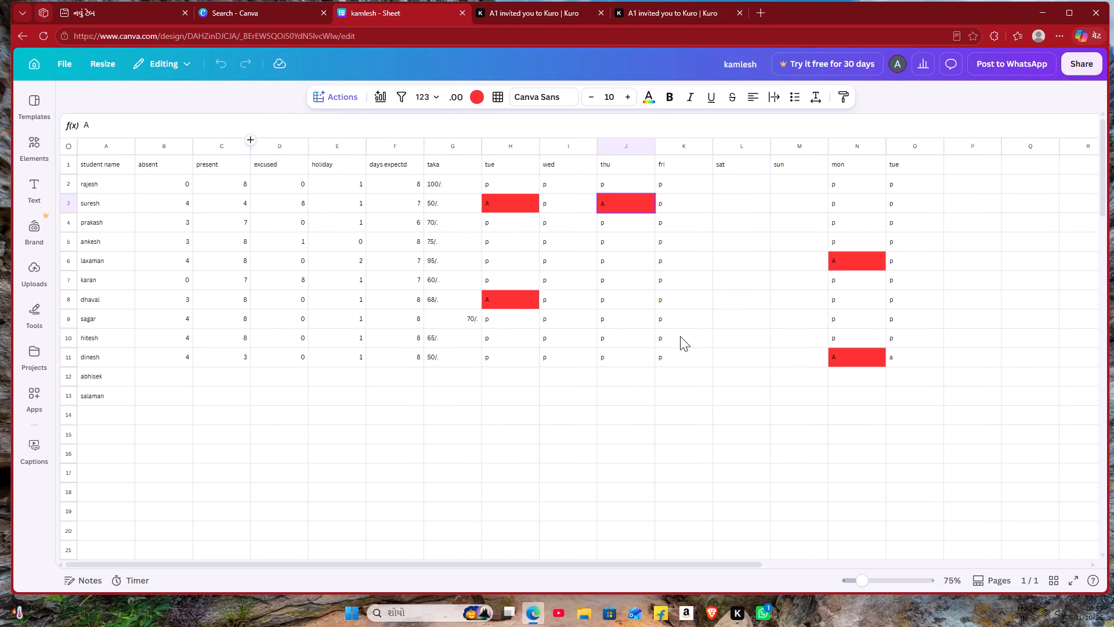
Enter abhisek's absent value as 4, present as 8 and excused as 0.
scroll(700, 341, "down", 1)
scroll(825, 354, "down", 1)
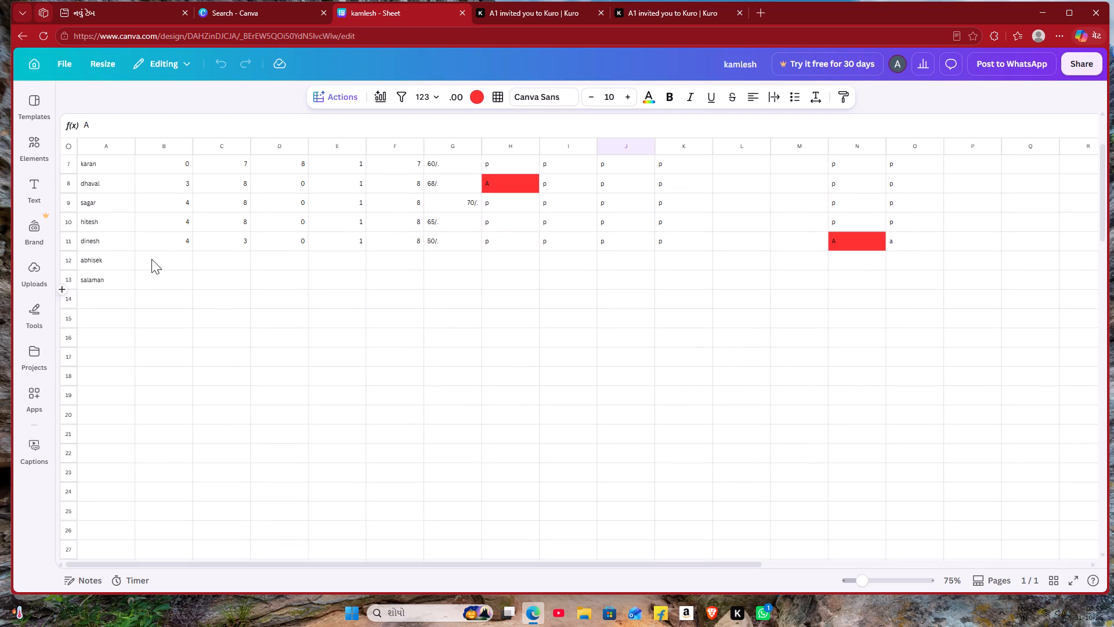
double_click(151, 259)
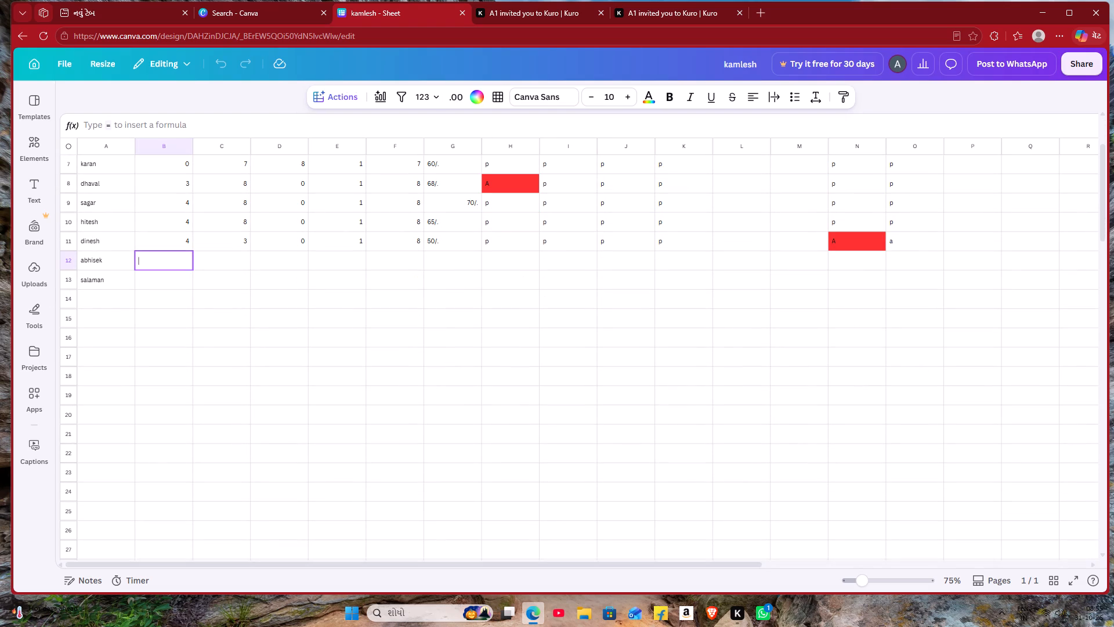
scroll(151, 259, "up", 1)
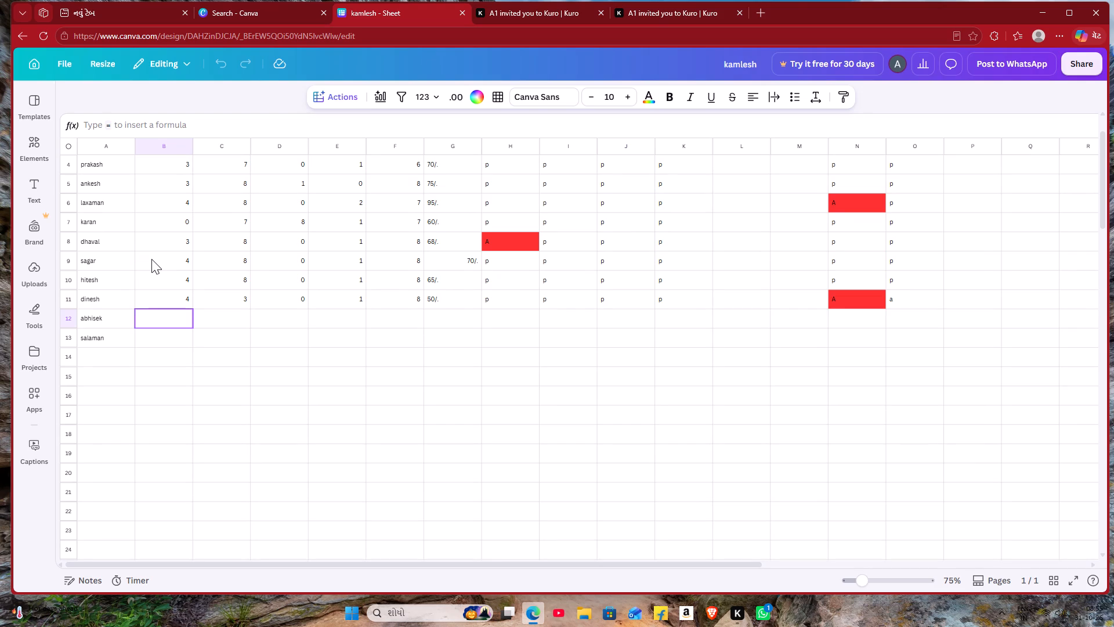
left_click(161, 322)
left_click(154, 325)
key("4")
key("Right")
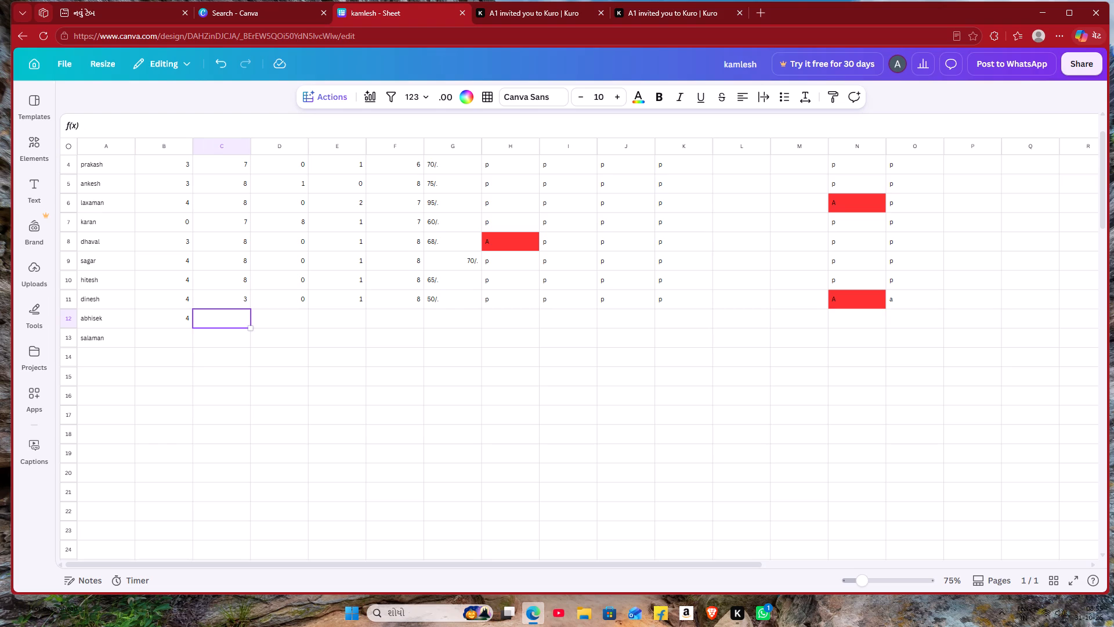
double_click(219, 311)
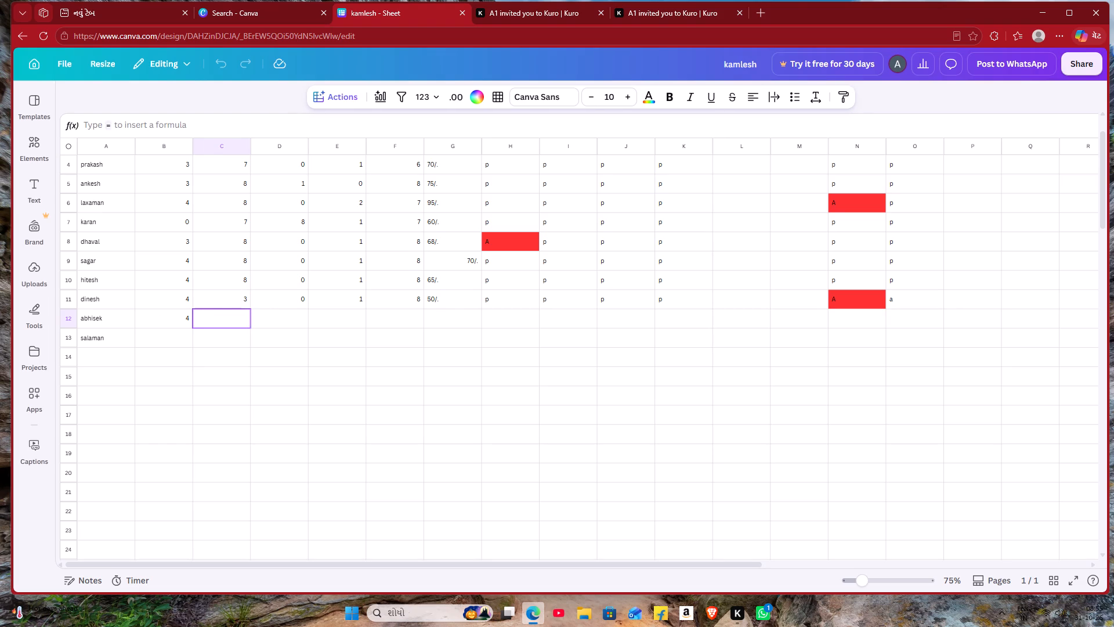
key("8")
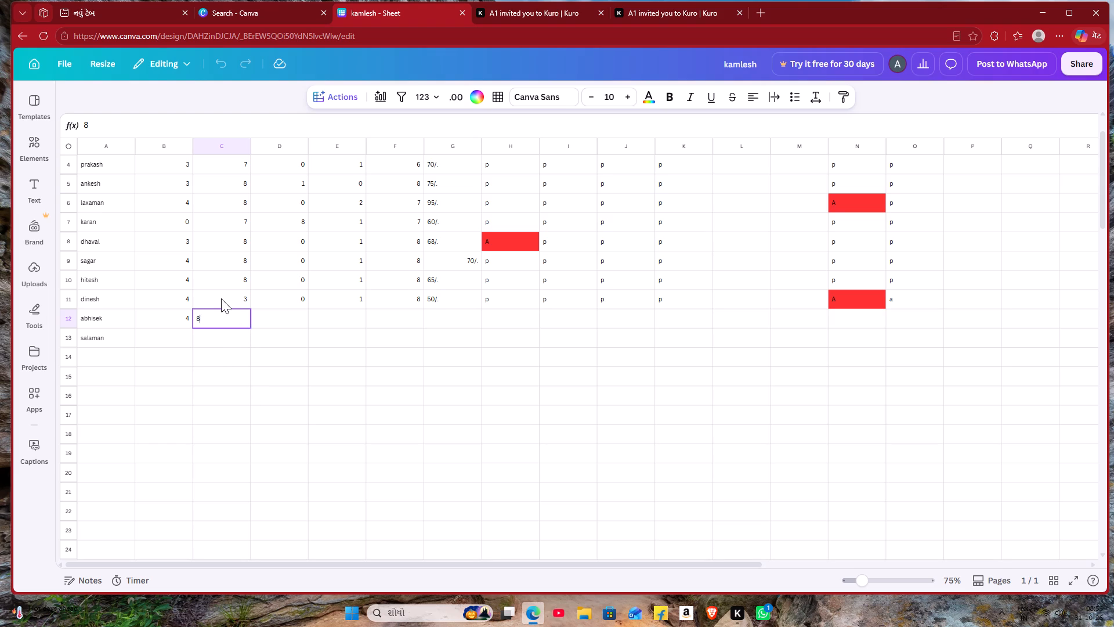
key("Right")
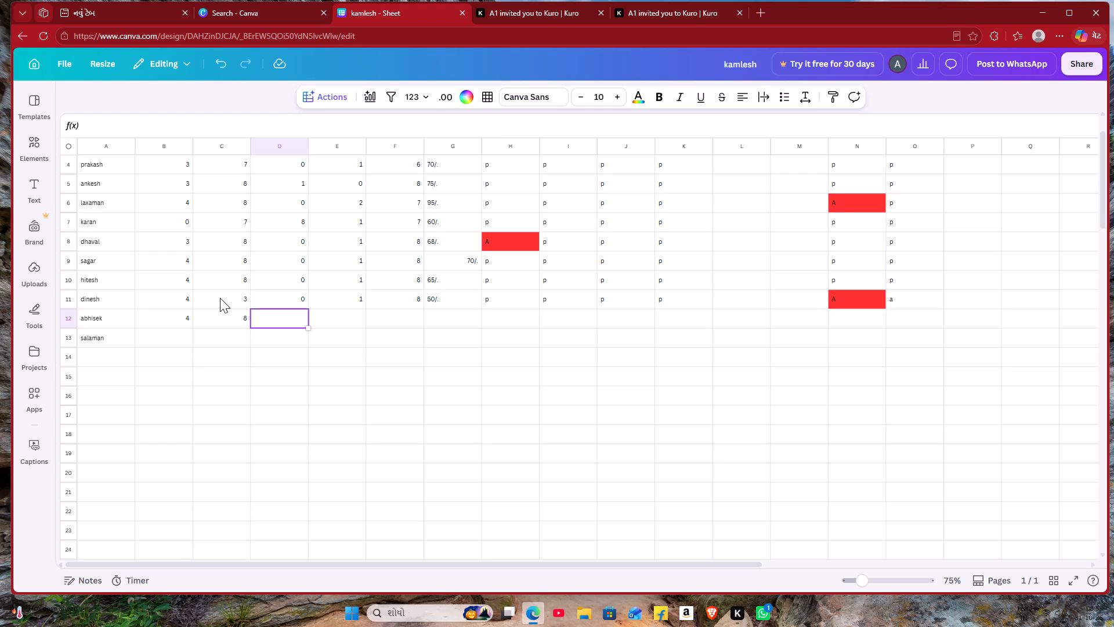
left_click(293, 326)
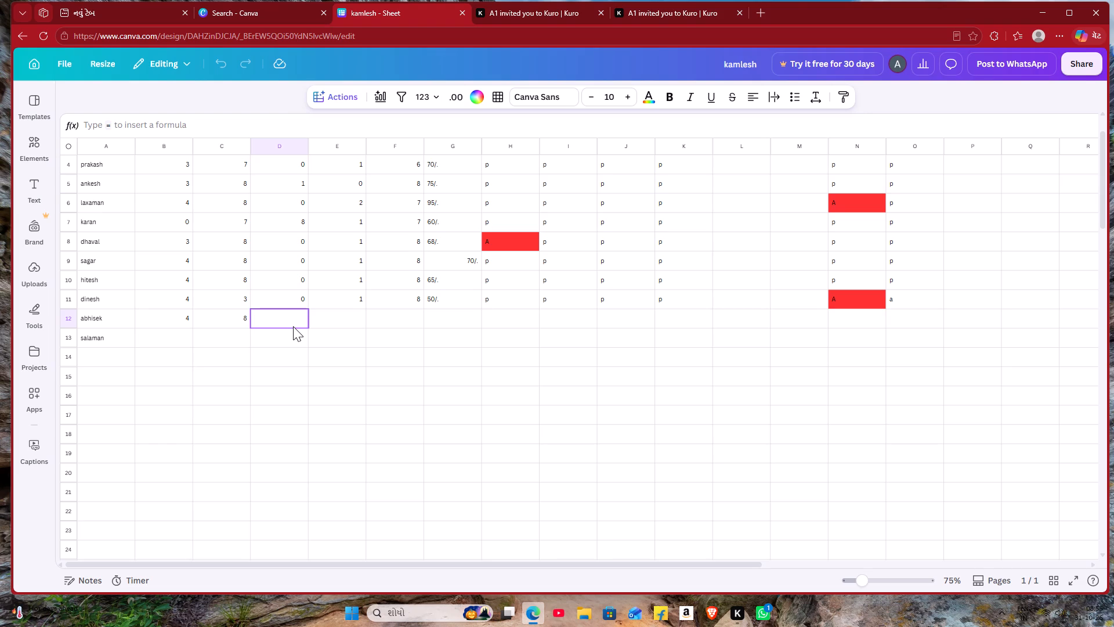
left_click(293, 326)
key("0")
key("Right")
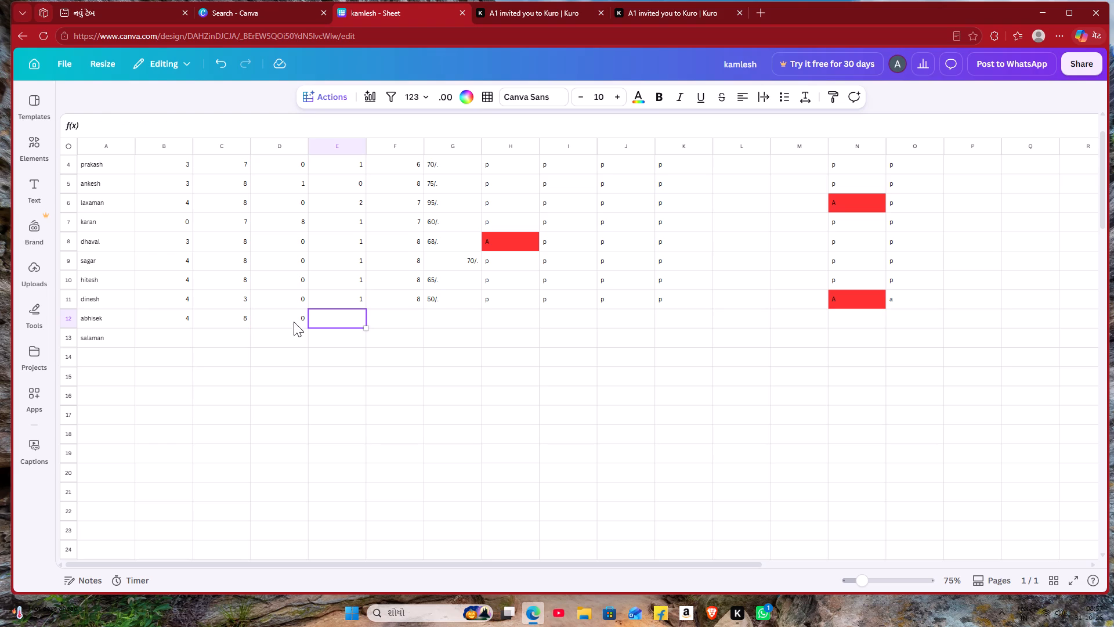
Enter abhisek's holiday value as 1 and days expectd as 8.
left_click(338, 318)
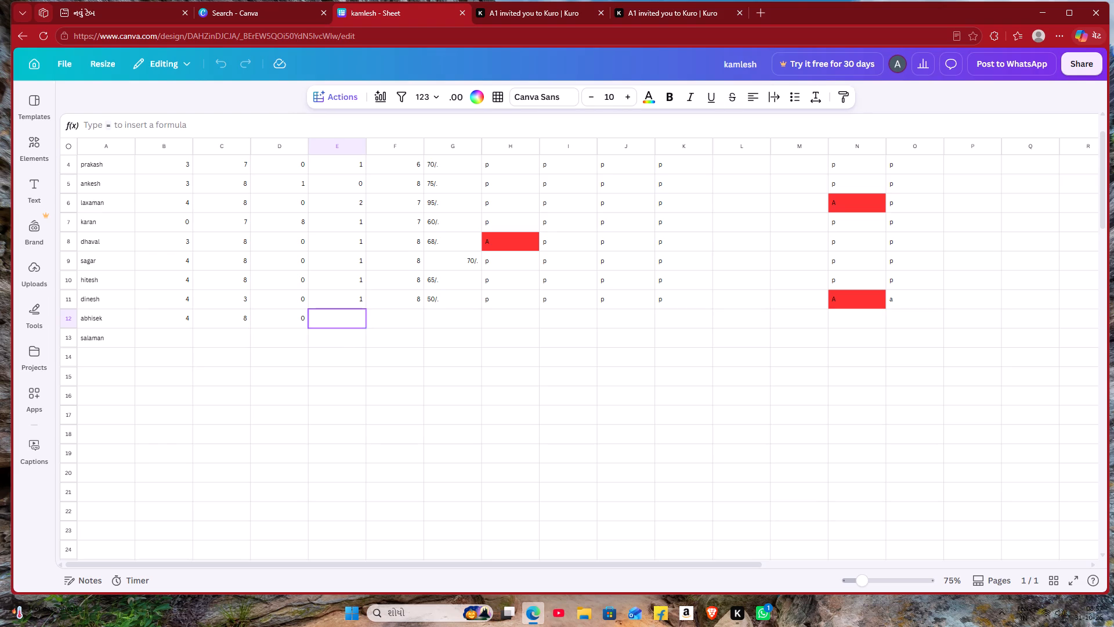
key("1")
key("Right")
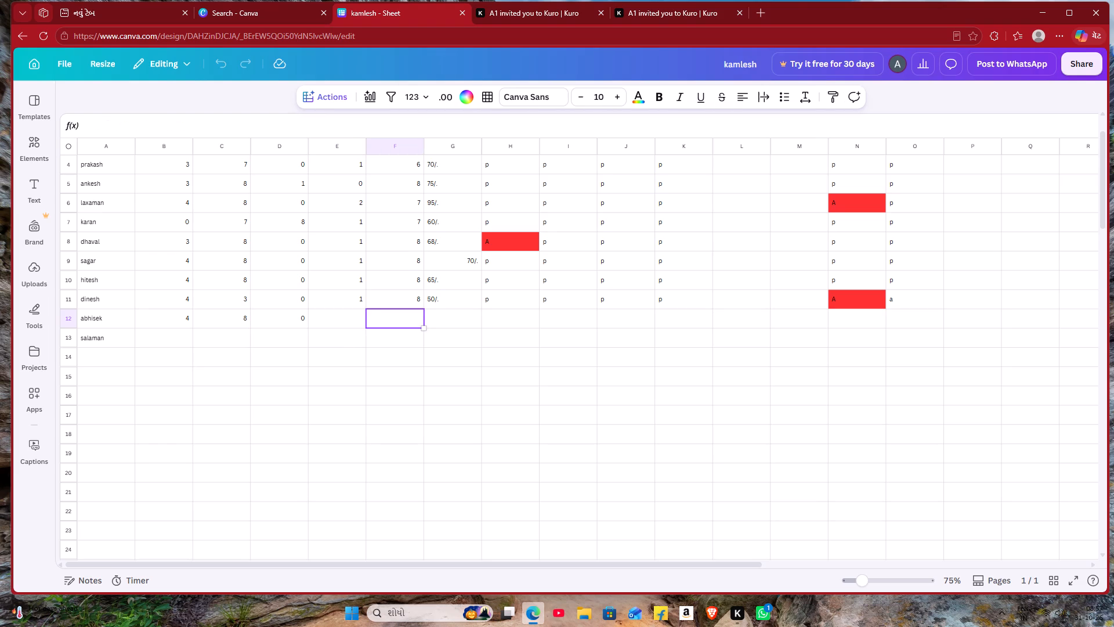
key("8")
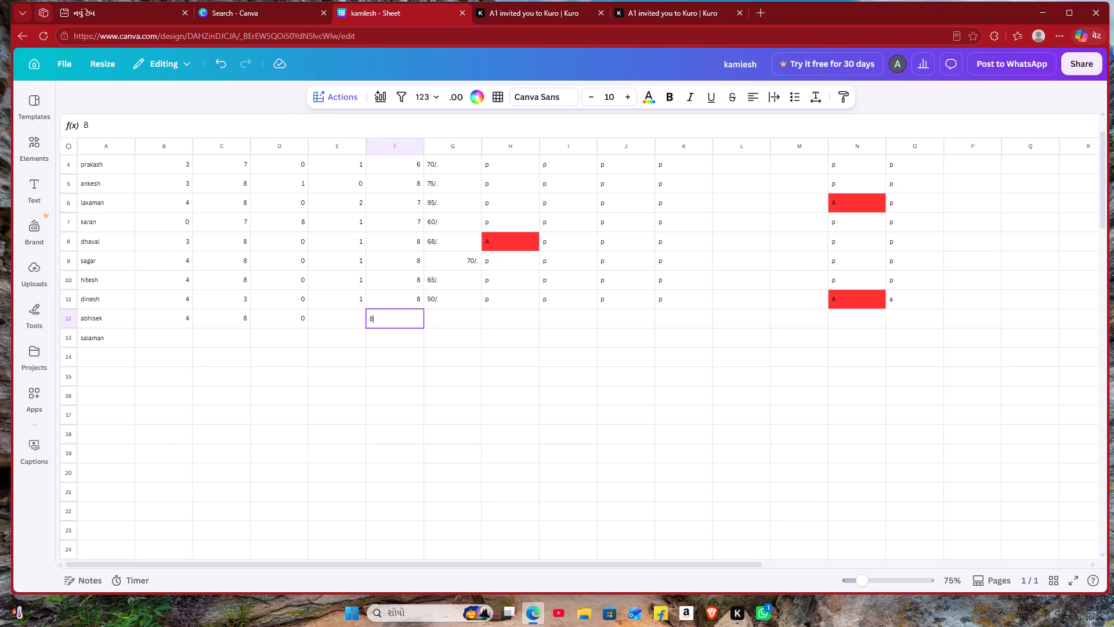
key("Left")
key("Down")
key("Left")
key("Left")
key("Left")
key("Right")
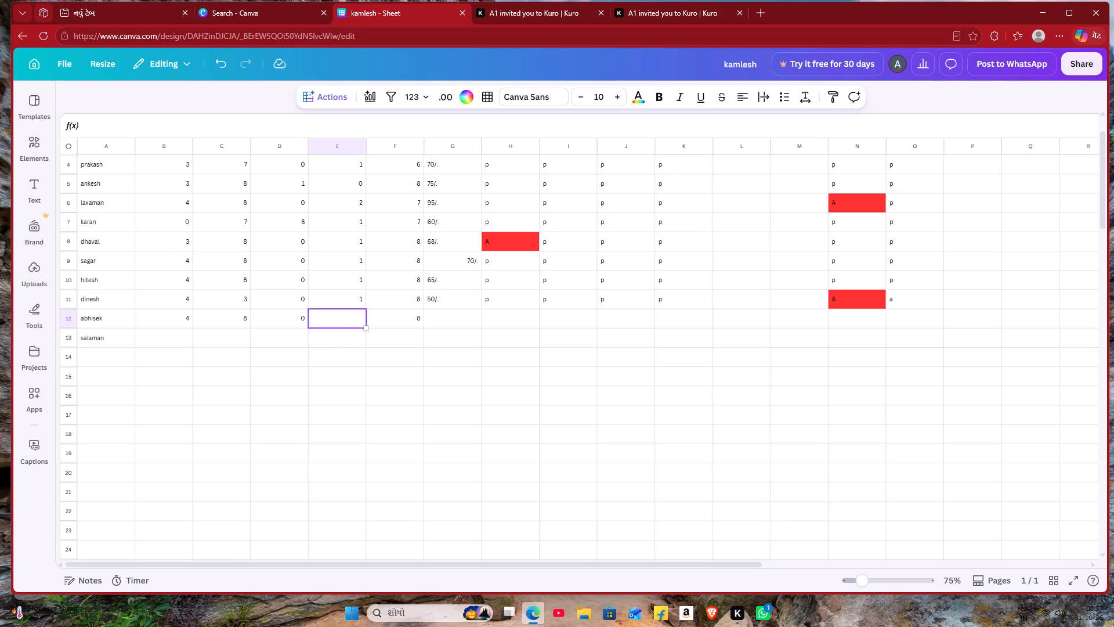
key("1")
key("0")
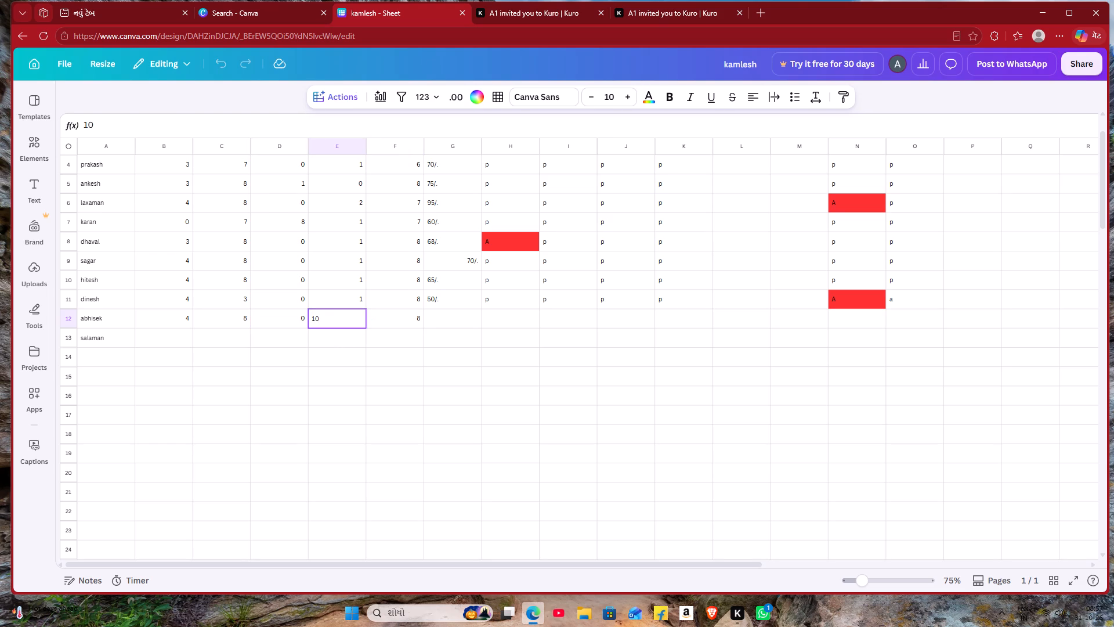
key("BackSpace")
key("Right")
key("Right")
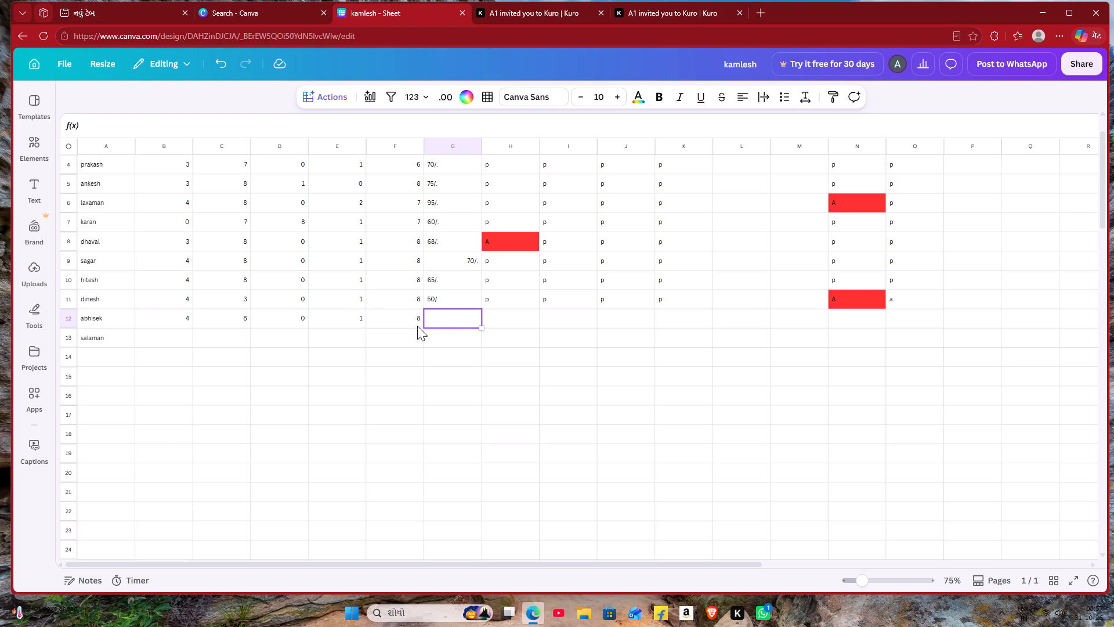
Enter 80/. as abhisek's taka value.
left_click(435, 321)
type("80")
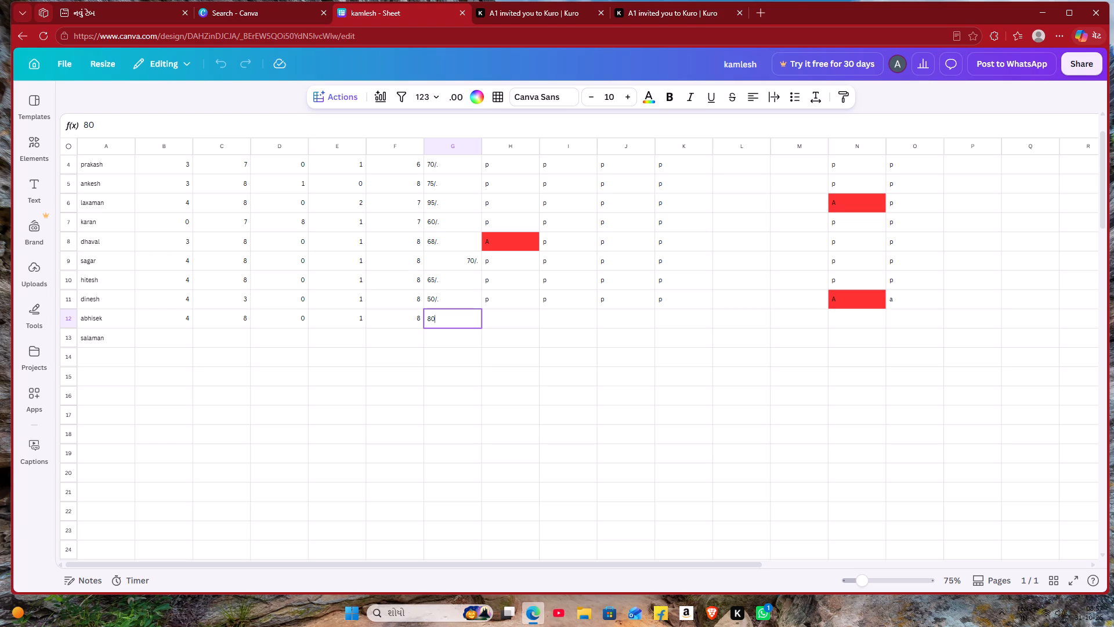
type("/.")
Open abhisek's first tue cell for editing.
left_click(500, 311)
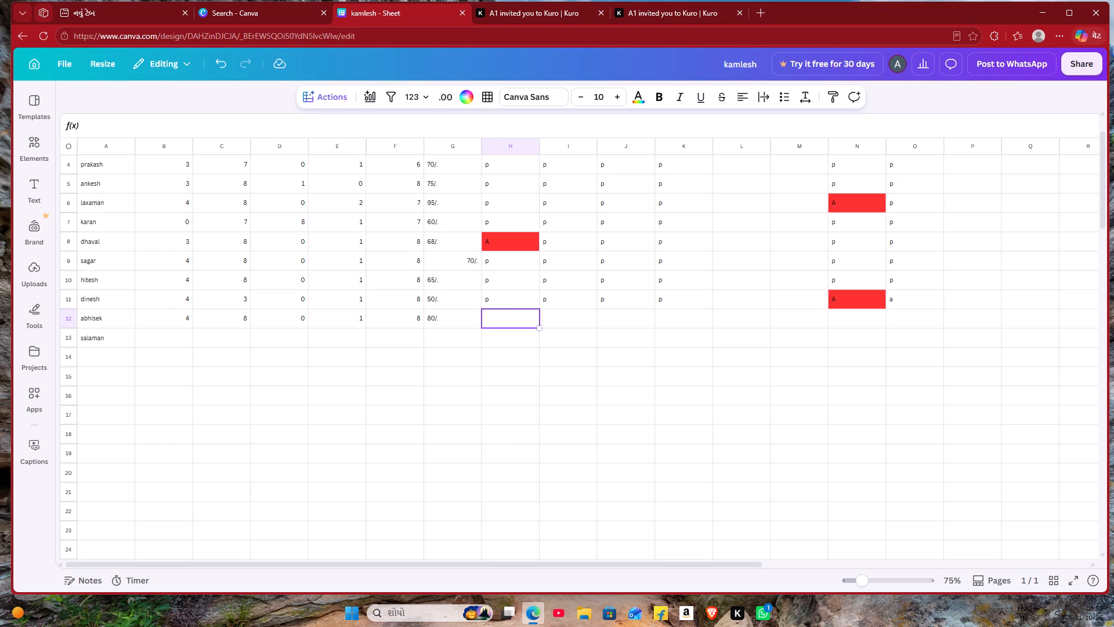
double_click(497, 314)
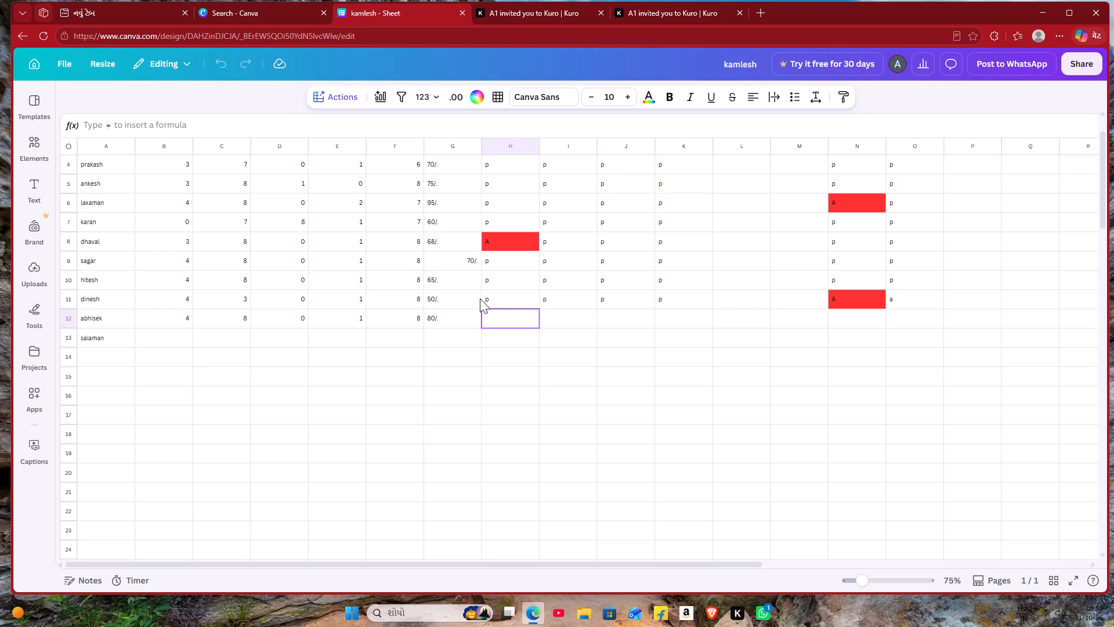
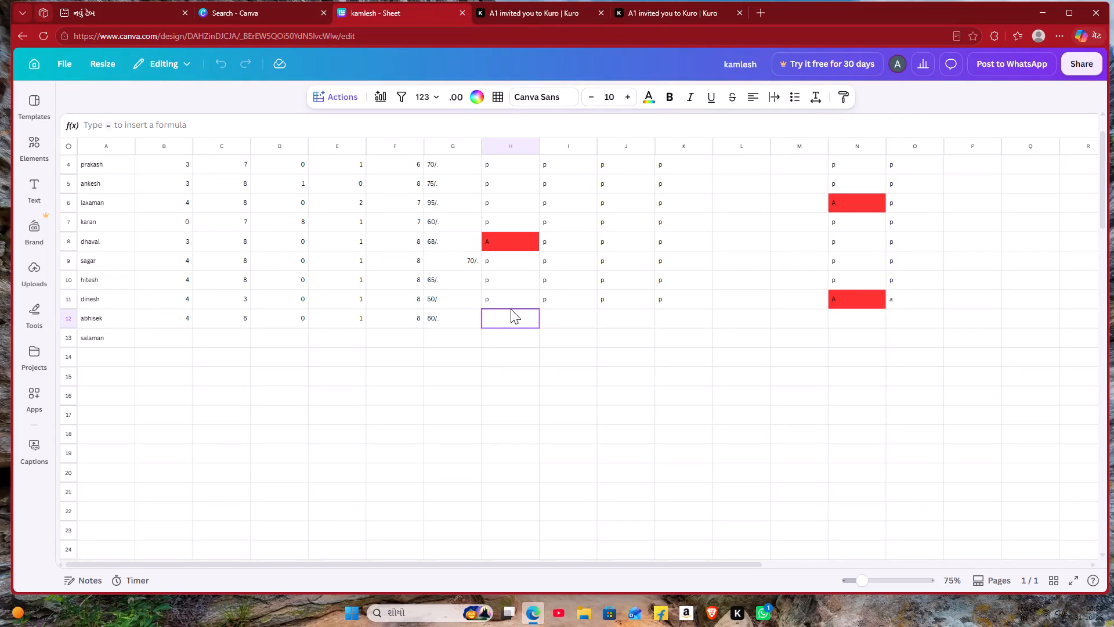
Mark abhisek present with a capital P in the four consecutive day columns H through K.
left_click(508, 313)
key("p")
left_click(577, 312)
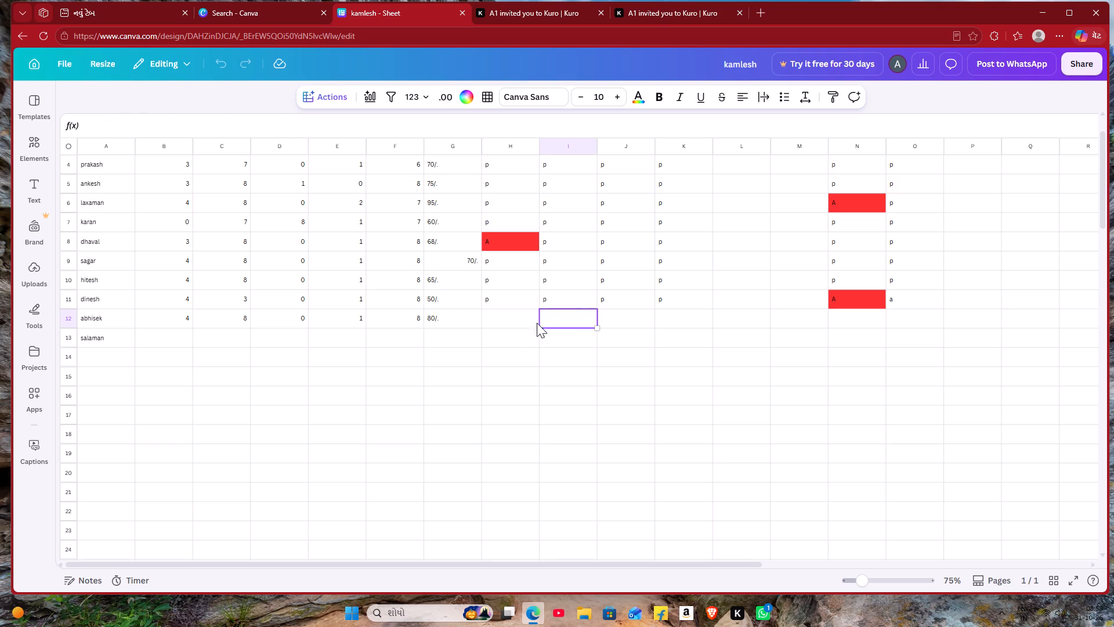
left_click(513, 320)
key("p")
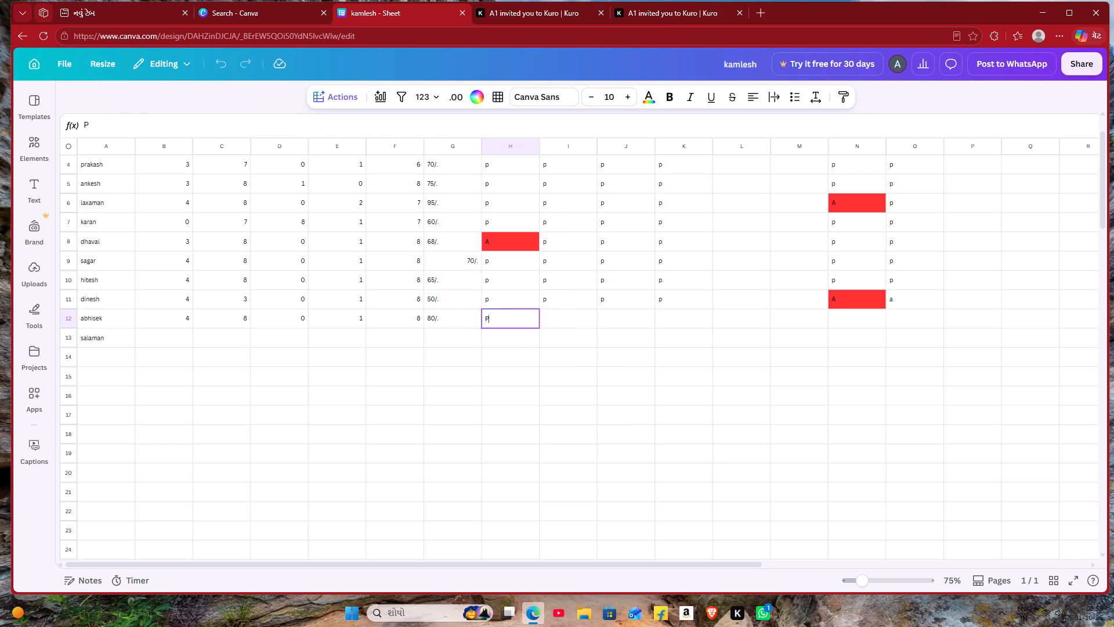
key("Right")
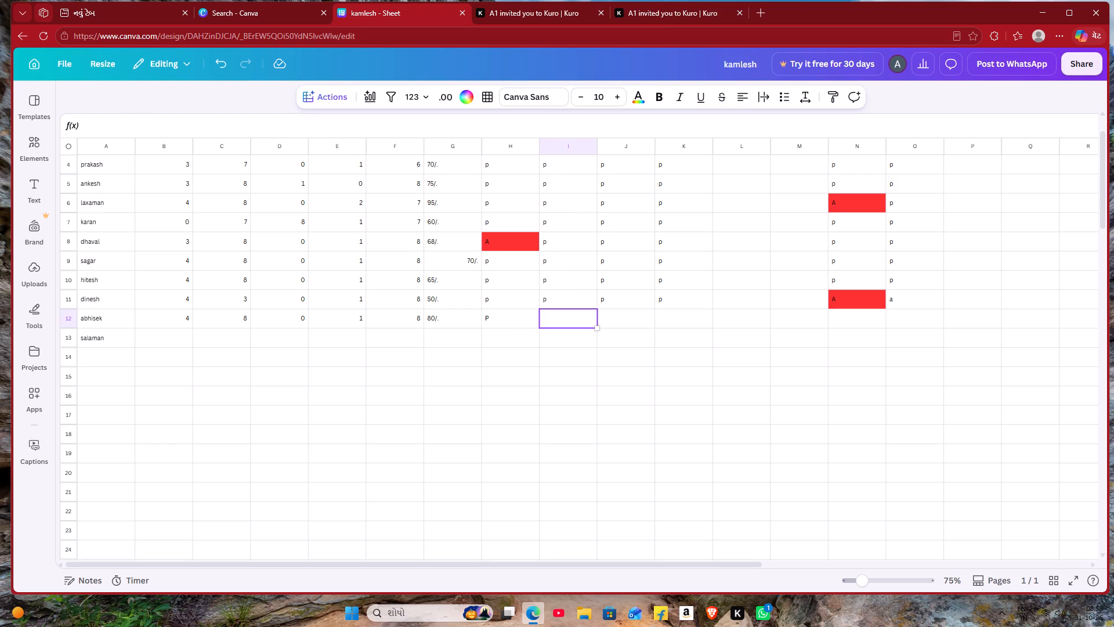
key("p")
key("Right")
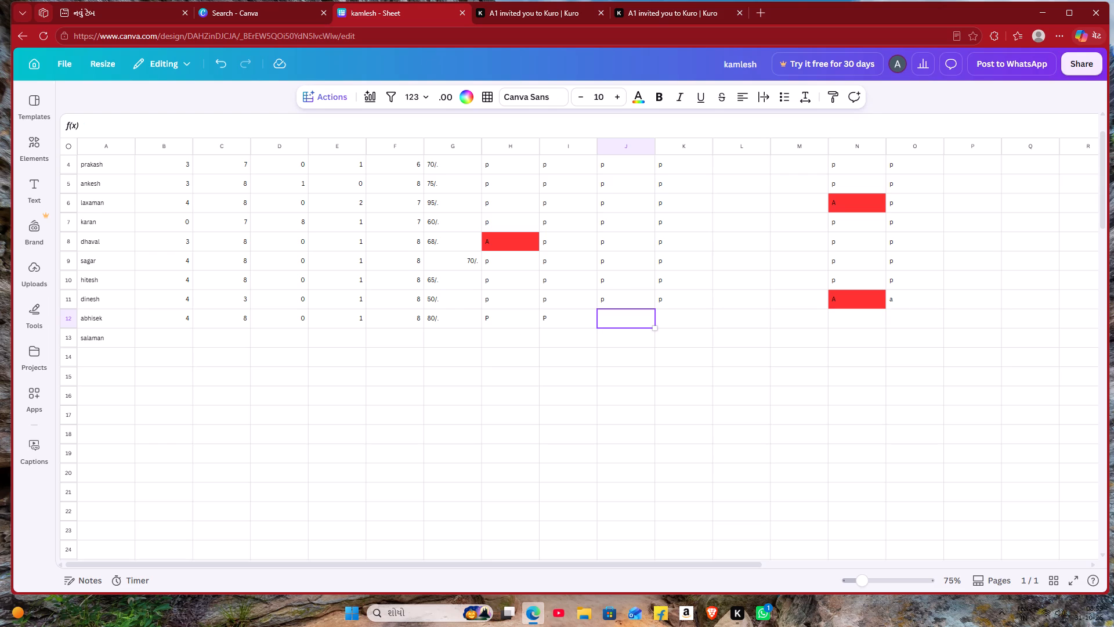
key("p")
key("Right")
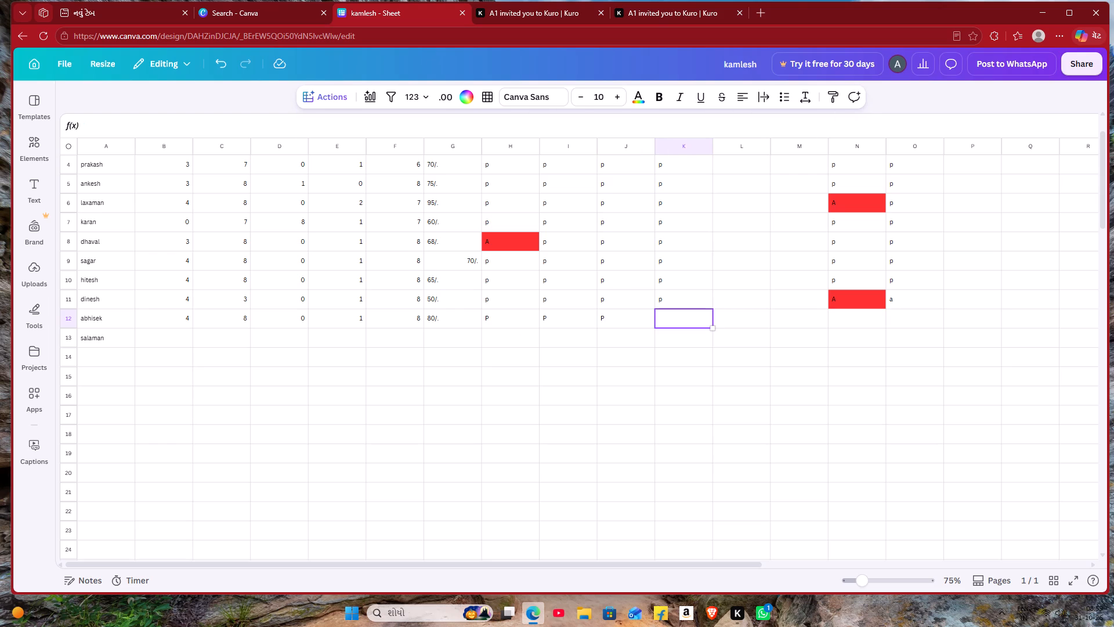
key("p")
key("Right")
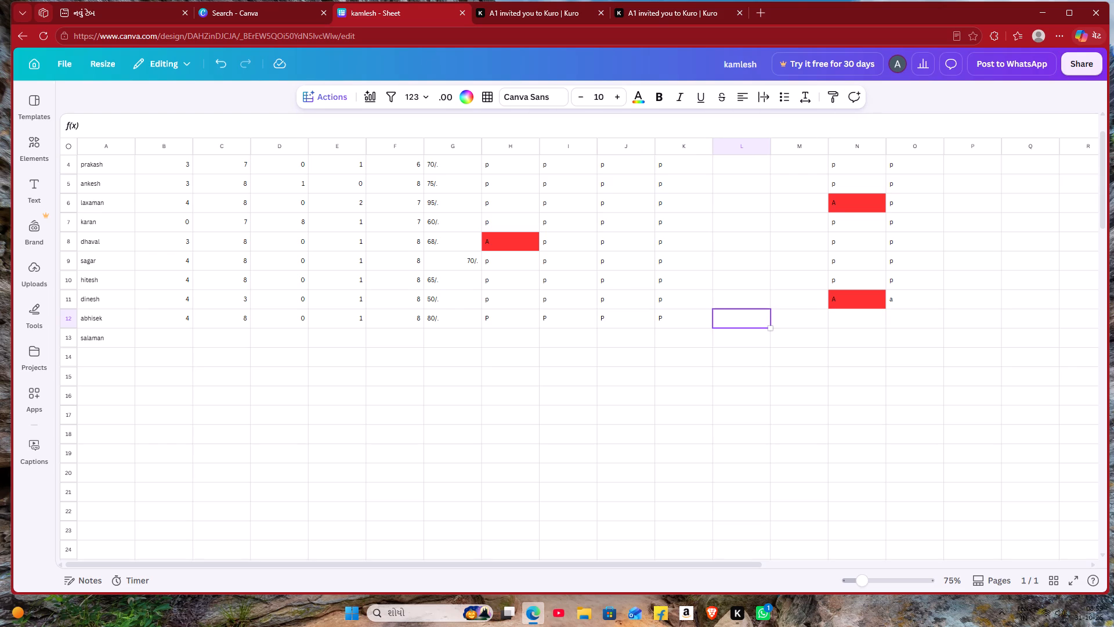
Enter P for abhisek in day columns N and O, leaving columns L and M blank.
key("Right")
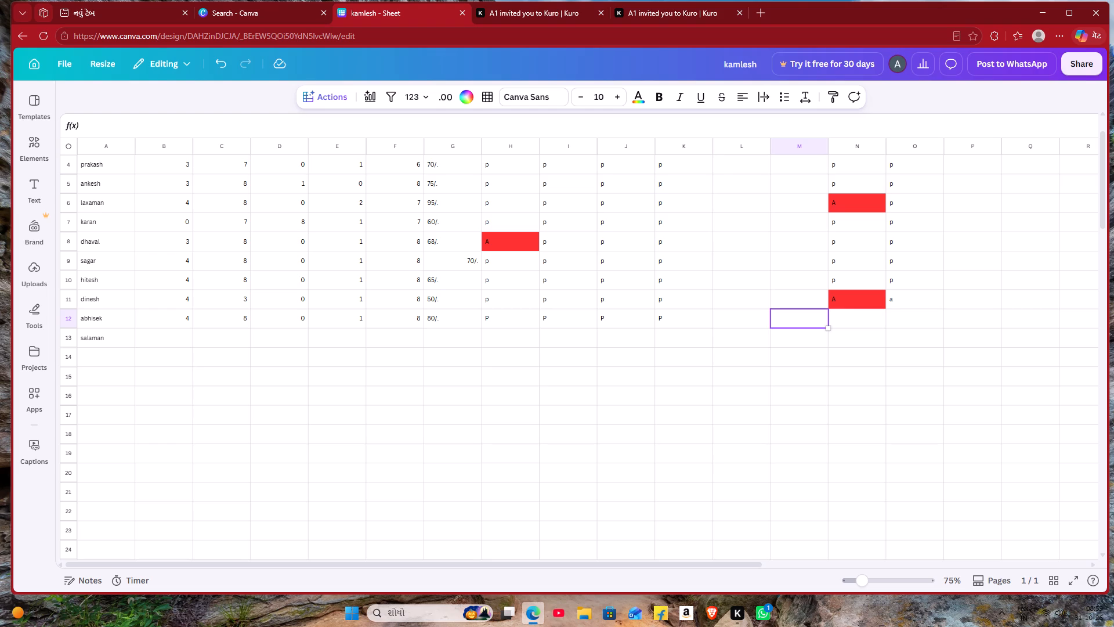
key("Right")
key("p")
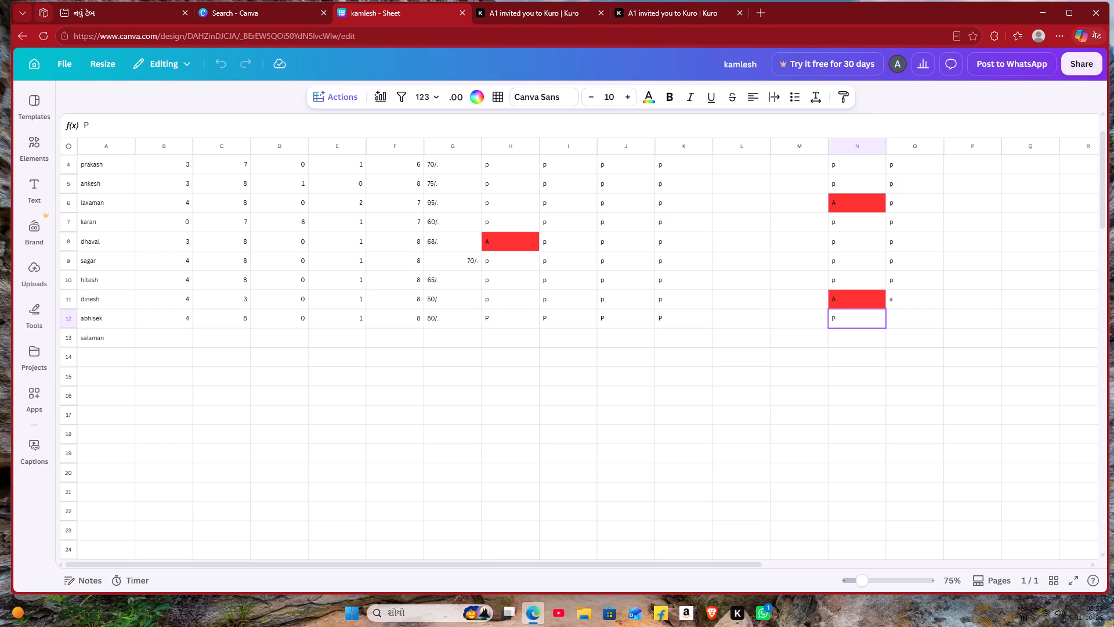
key("Right")
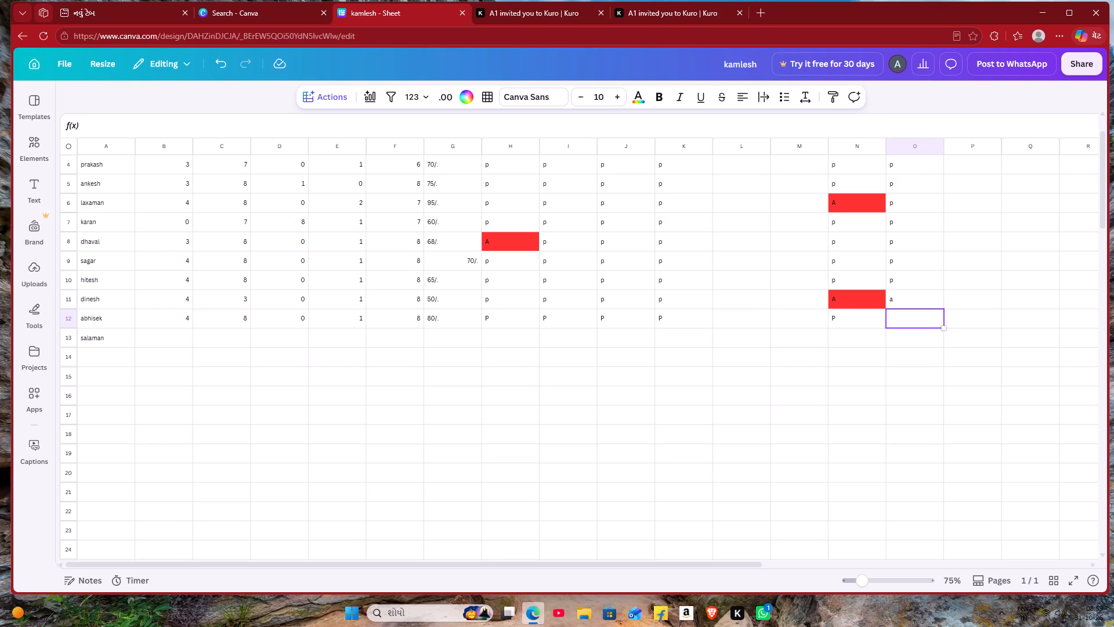
key("p")
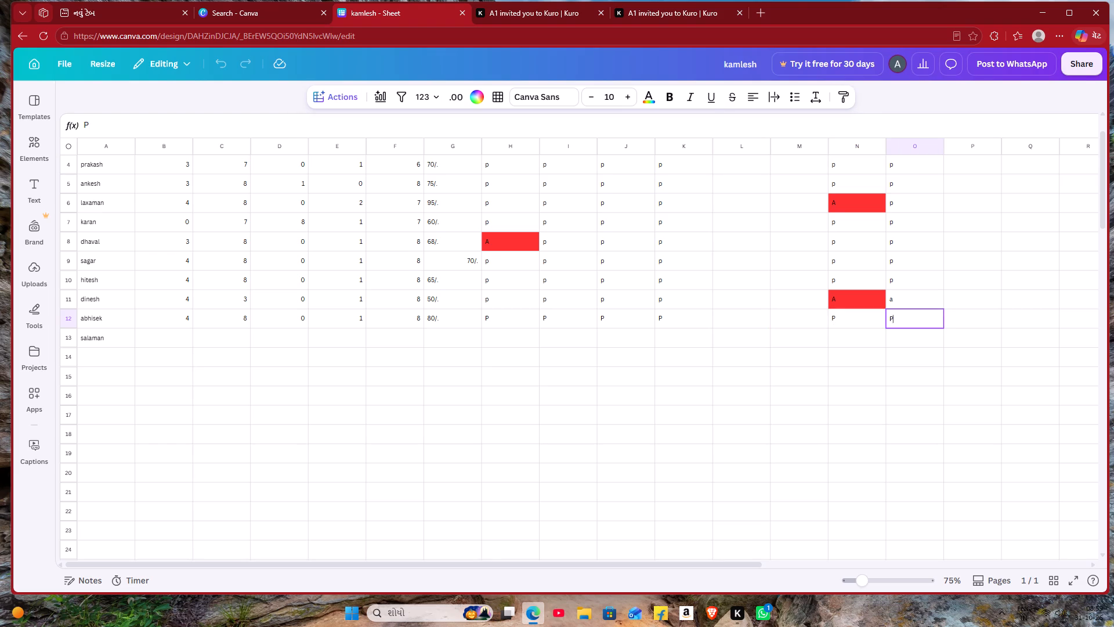
Enter salaman's absent value as 6, present as 8 and excused as 1.
key("Left")
key("Left")
key("Left")
key("Left")
key("Left")
key("Left")
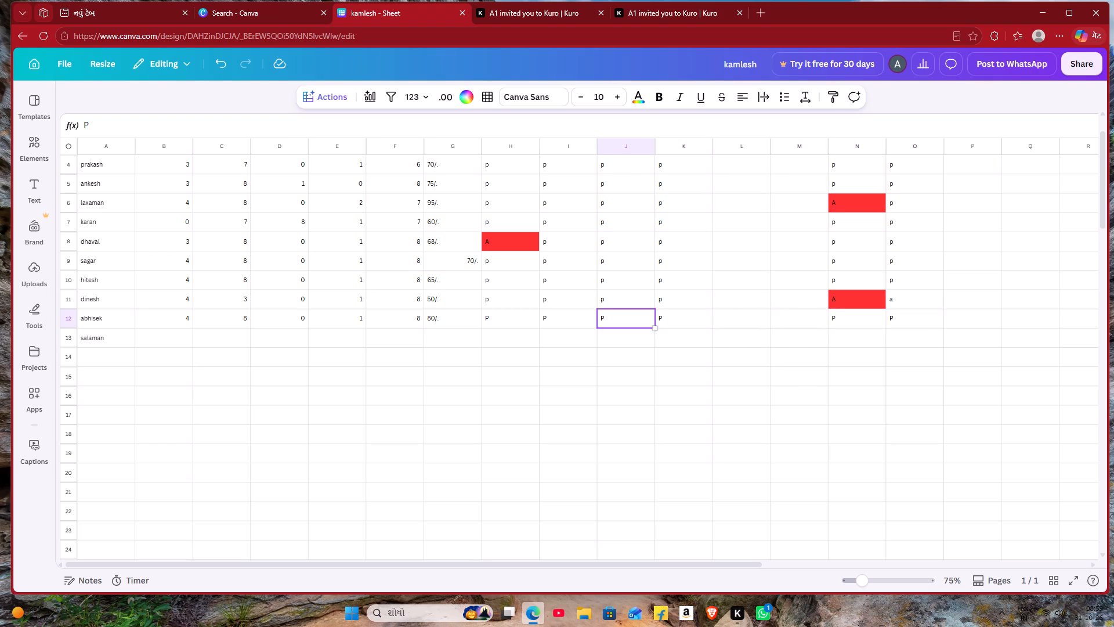
key("Left")
key("Left")
key("Left")
key("Left")
key("Left")
key("Left")
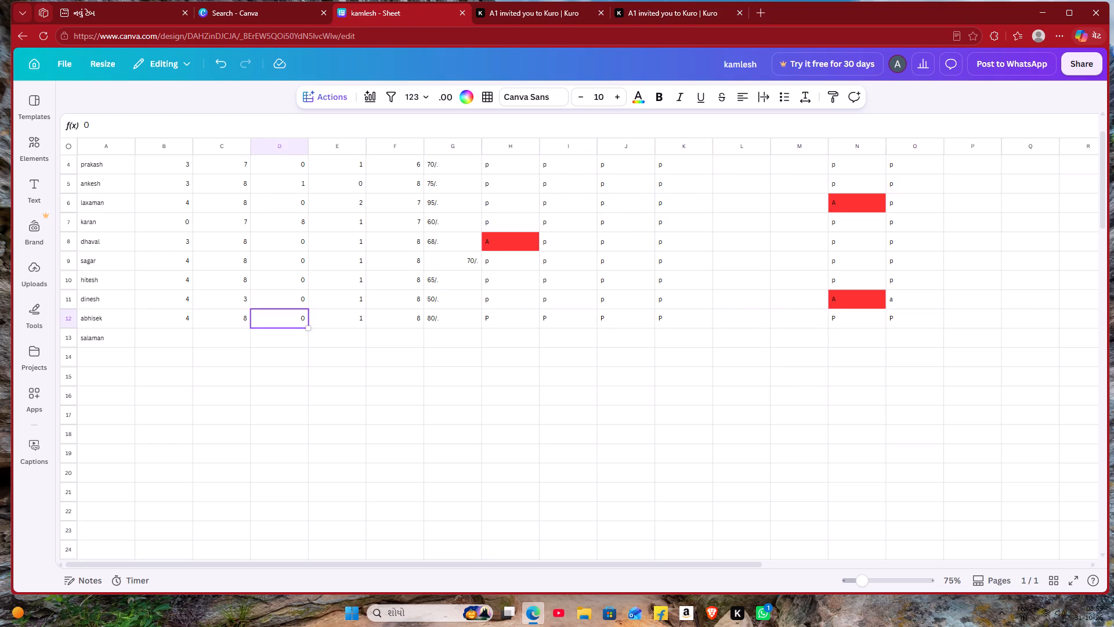
key("Left")
key("Left")
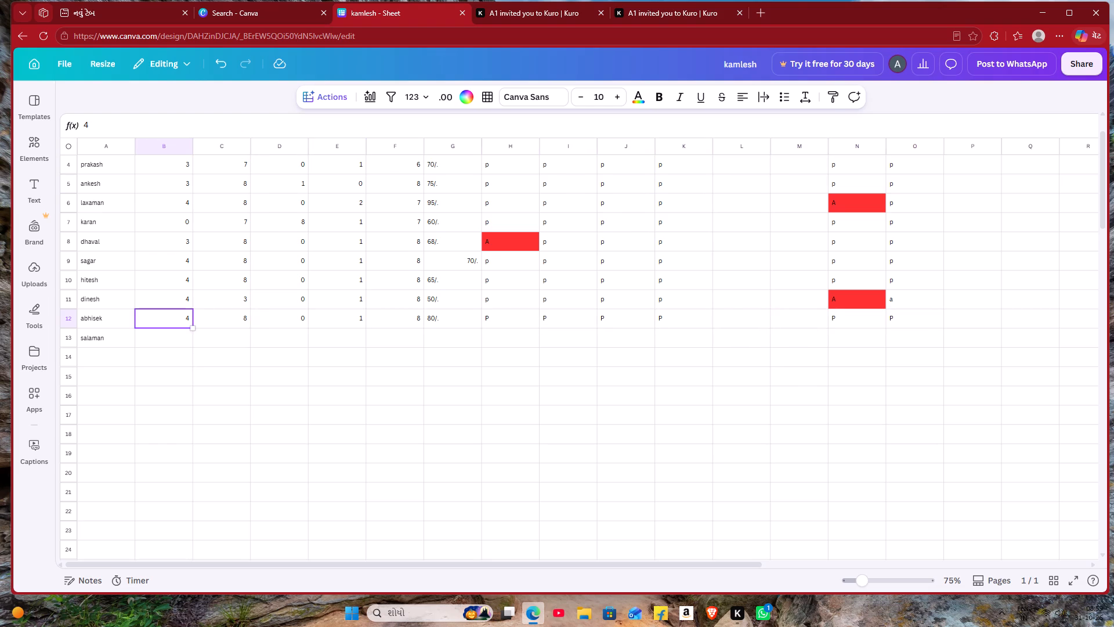
key("Down")
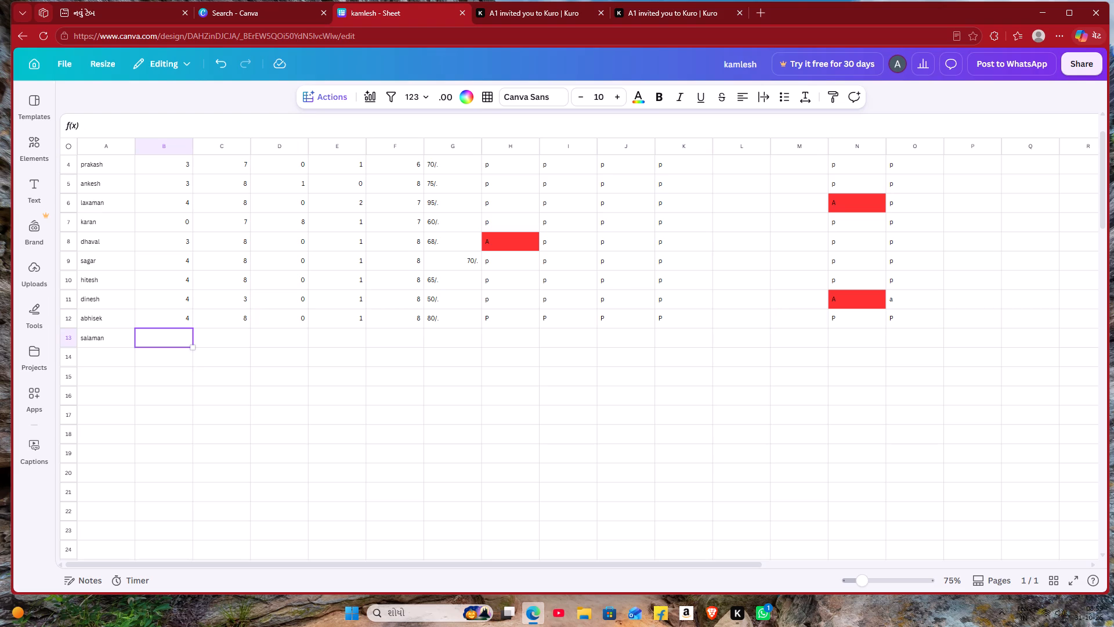
key("6")
key("Right")
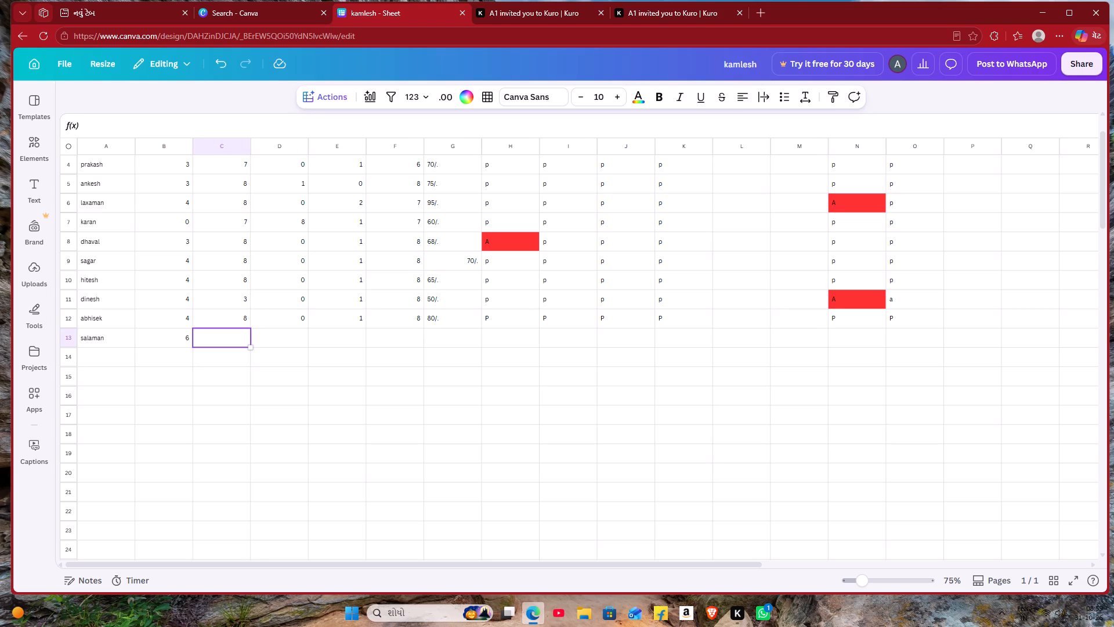
key("8")
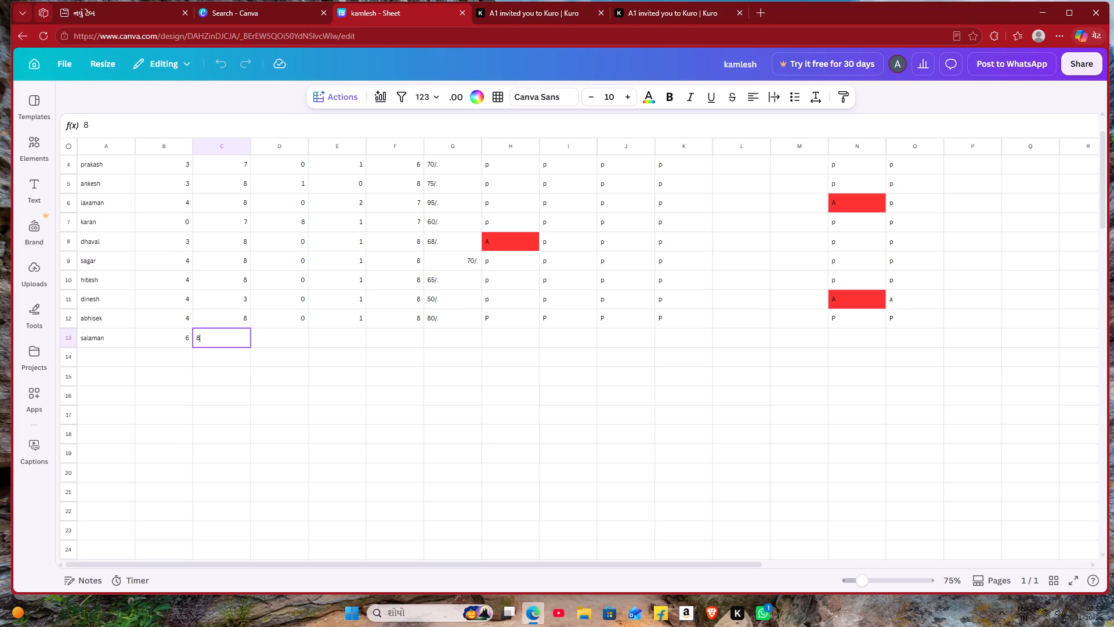
key("Right")
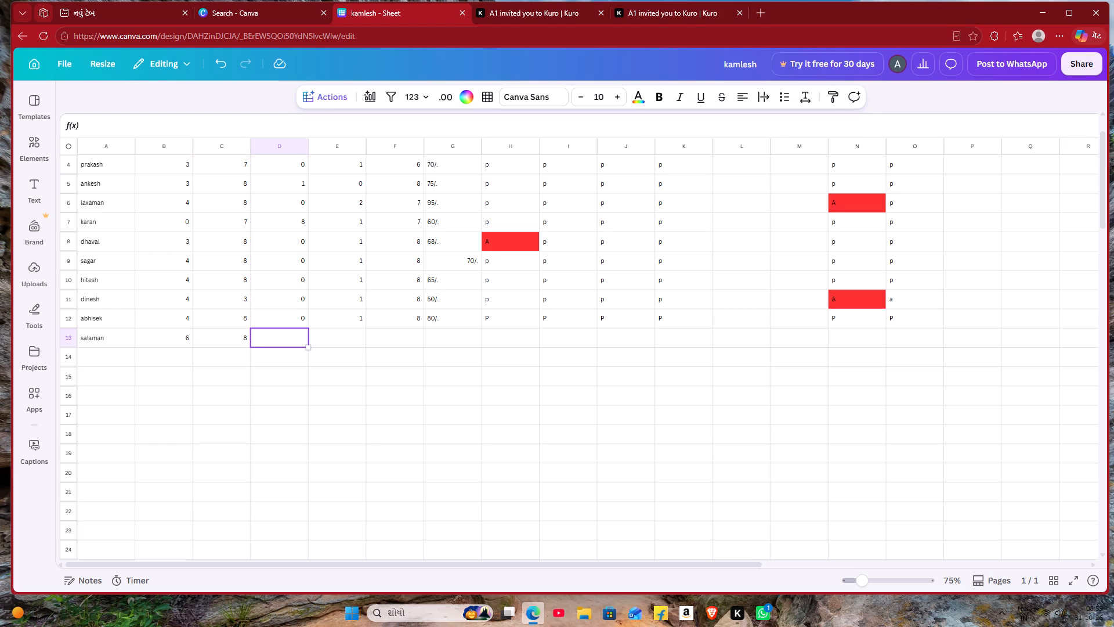
key("0")
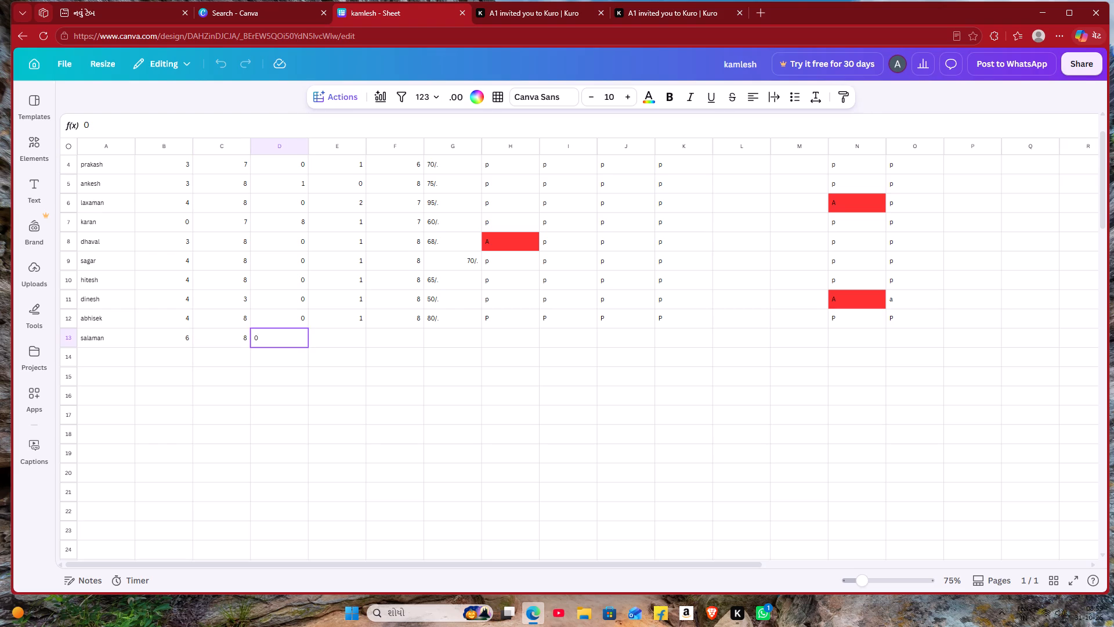
key("BackSpace")
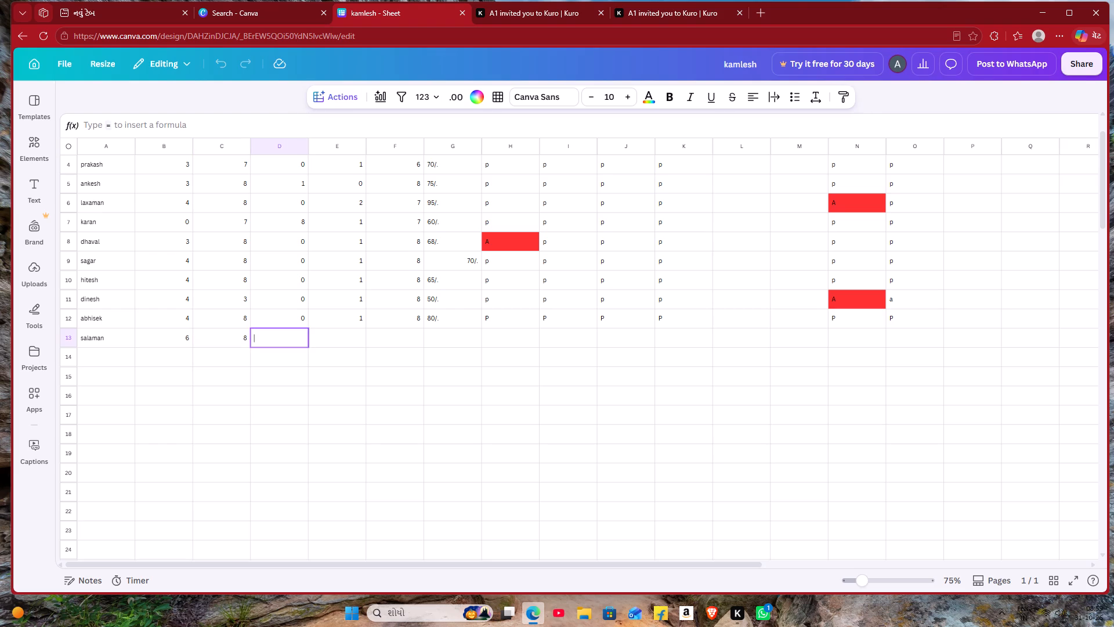
key("1")
key("Right")
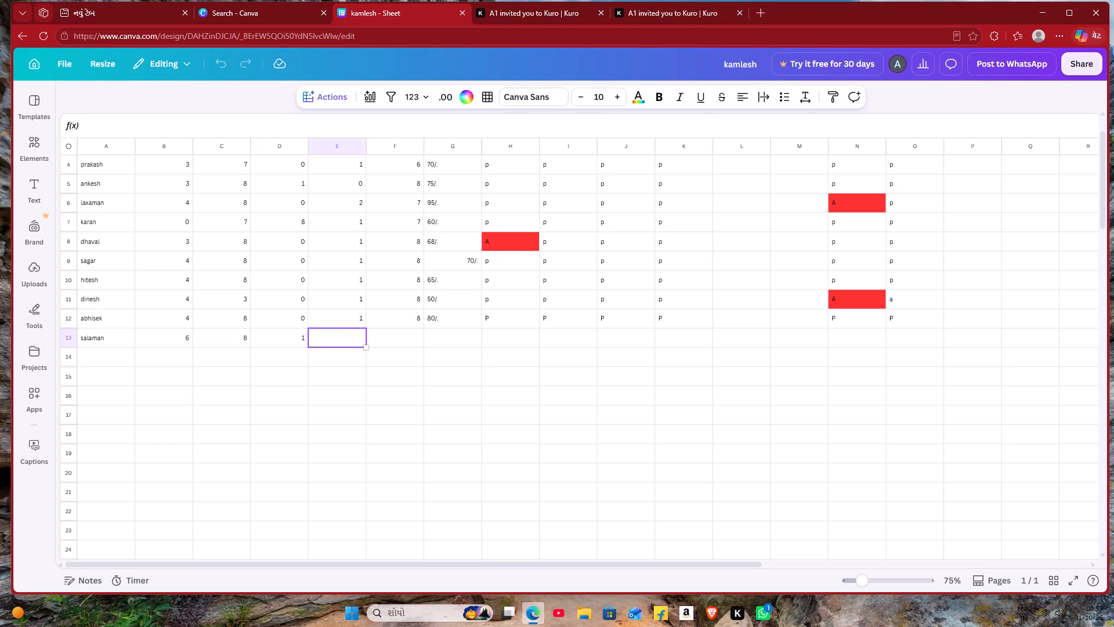
Enter salaman's holiday value as 1 and days expectd as 7.
key("1")
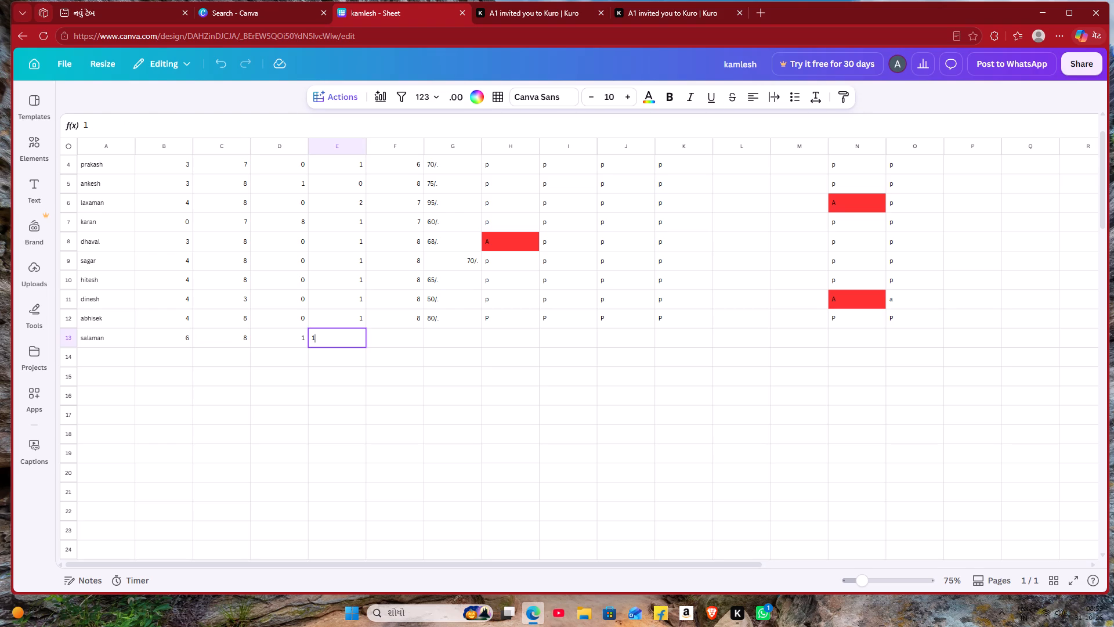
key("Right")
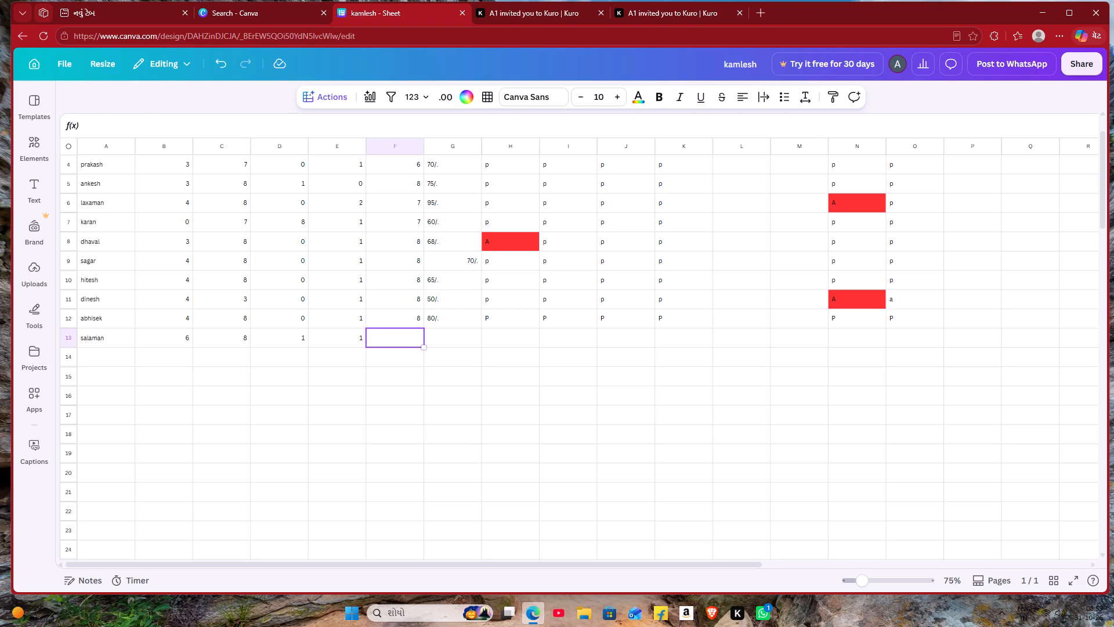
key("7")
key("Right")
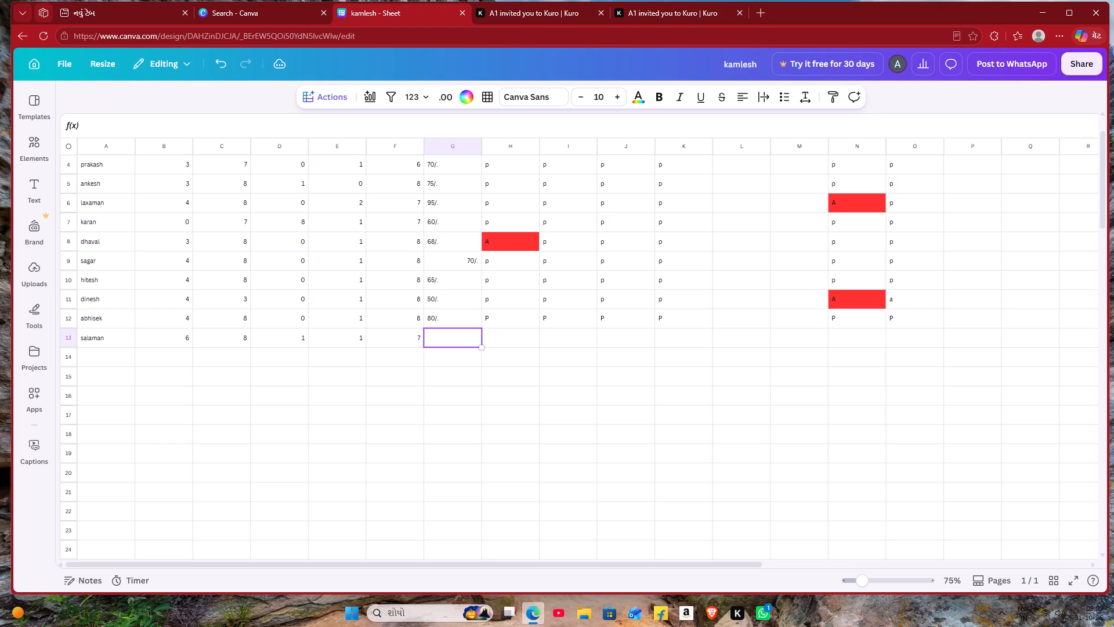
Enter 90/. as salaman's taka value.
type("90")
type("/.")
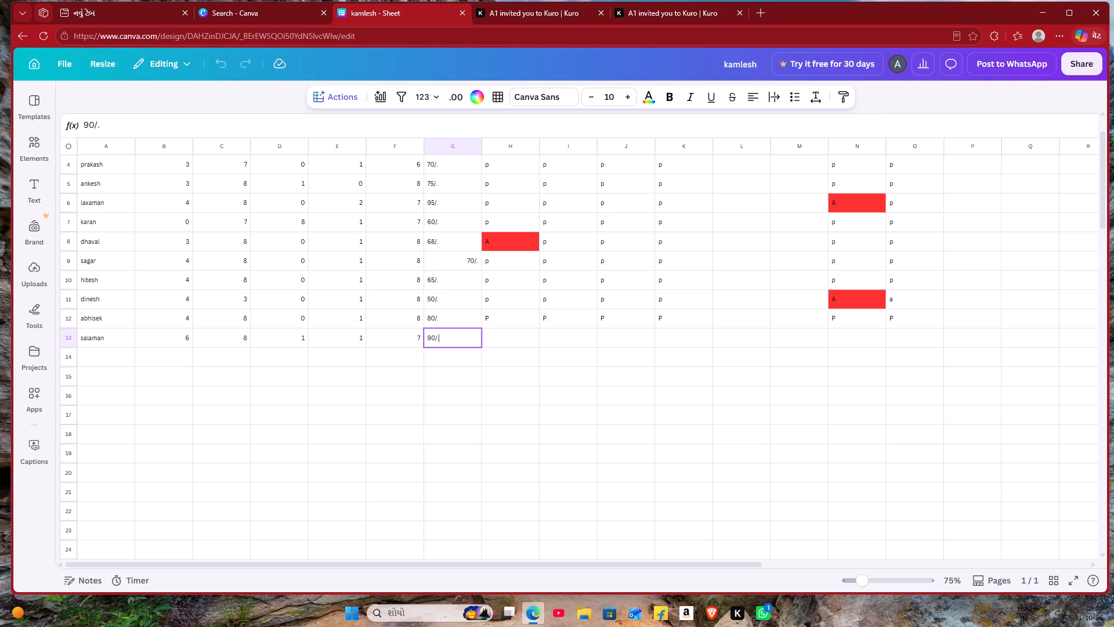
key("Right")
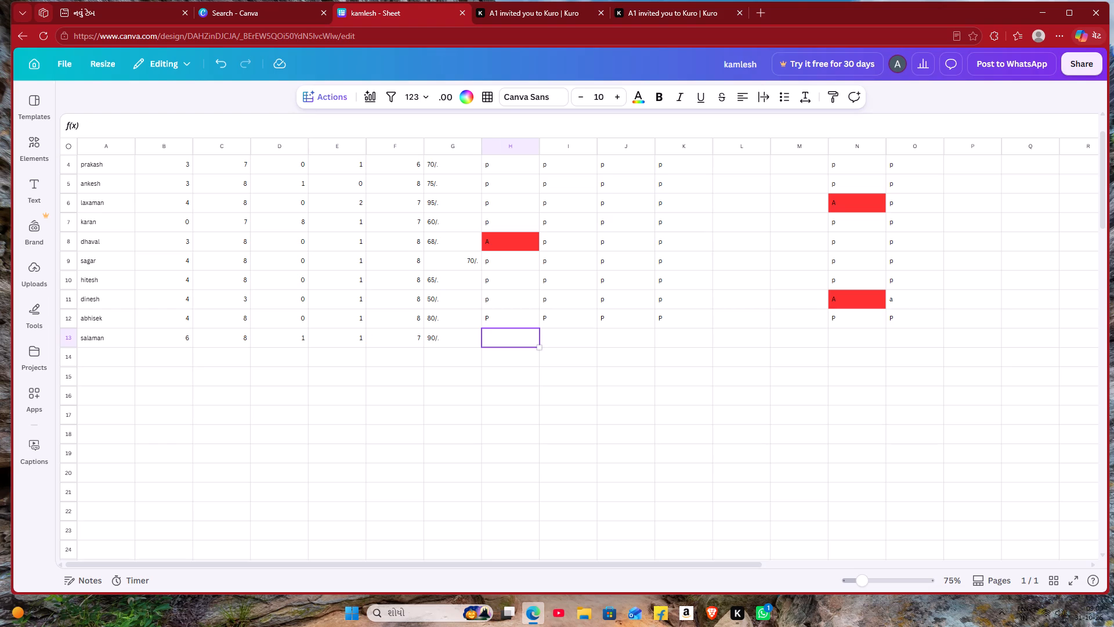
Mark salaman present with a capital P in the four consecutive day columns H through K.
key("p")
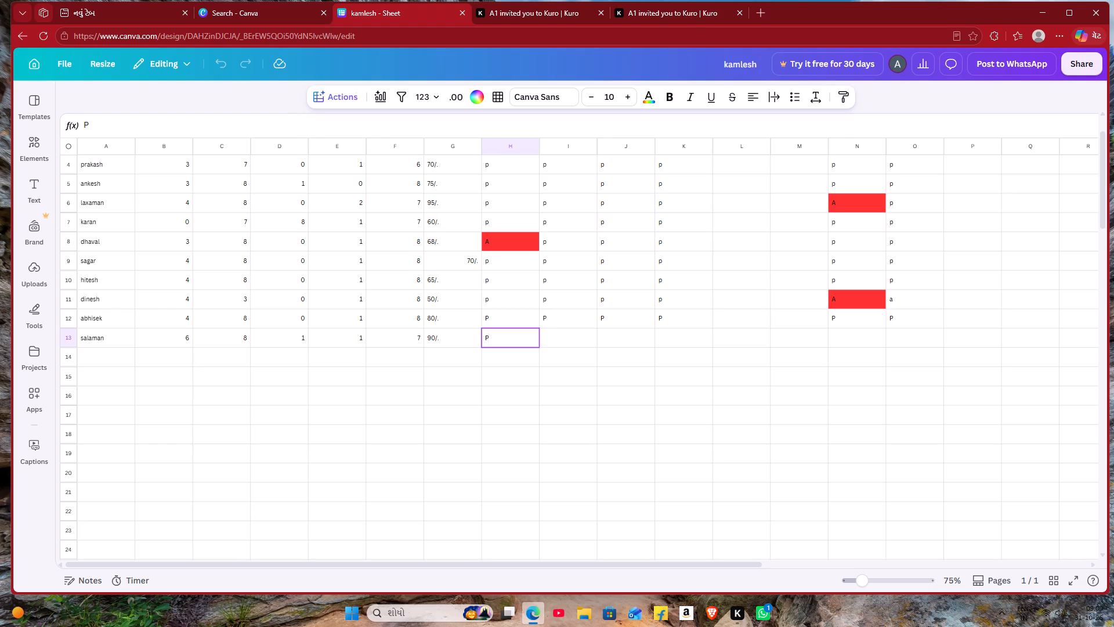
key("Right")
key("p")
key("Right")
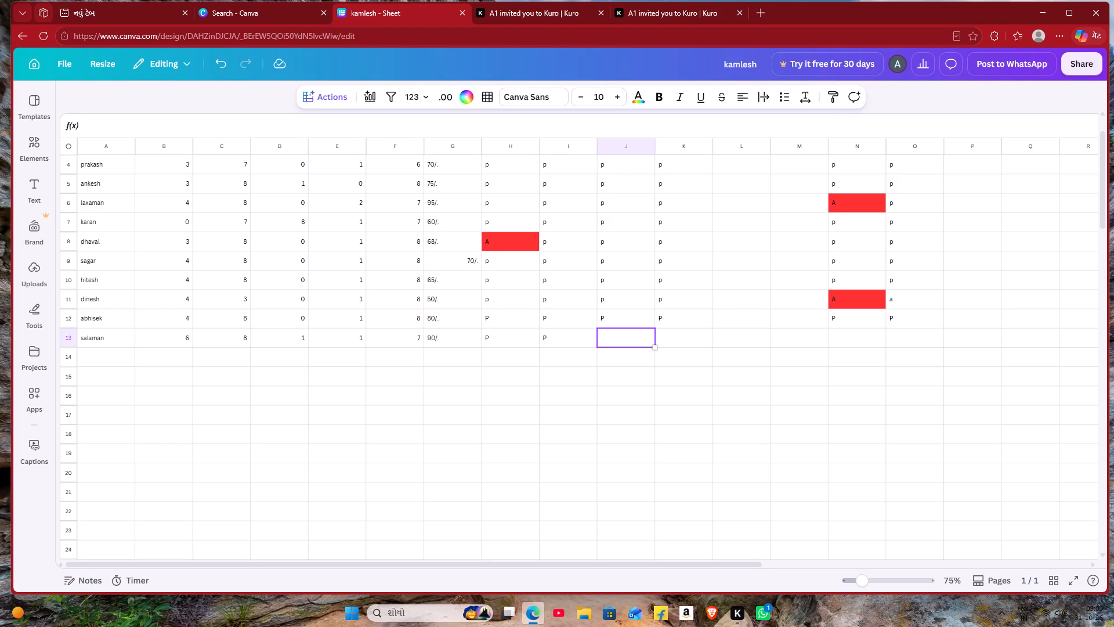
key("p")
key("Right")
key("p")
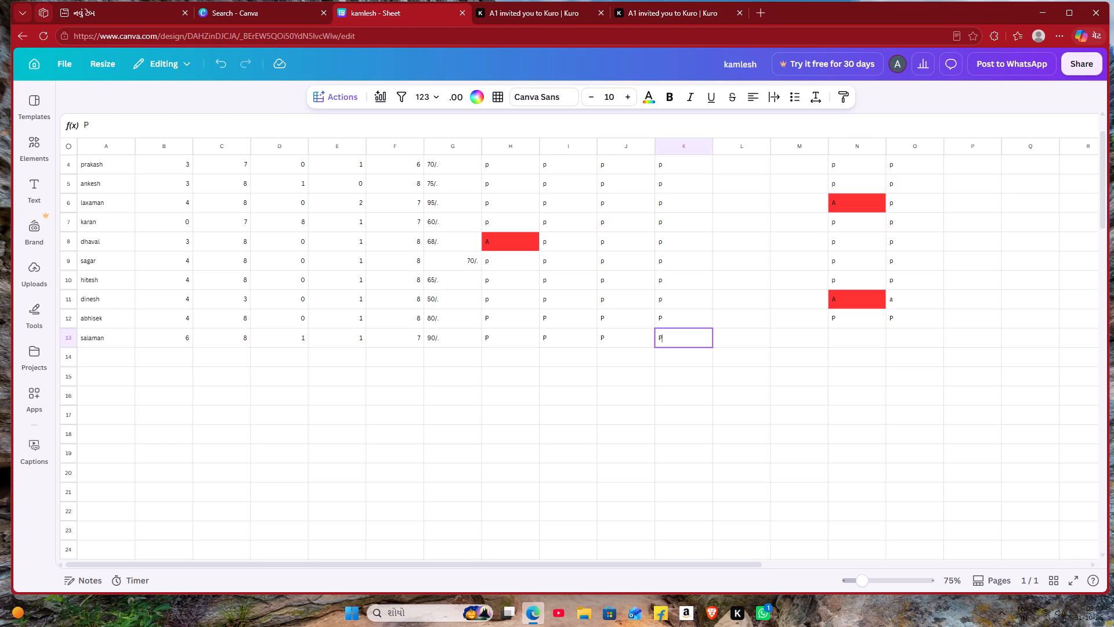
Enter P for salaman in day columns N and O, leaving columns L and M blank.
key("Right")
key("Right")
key("Right")
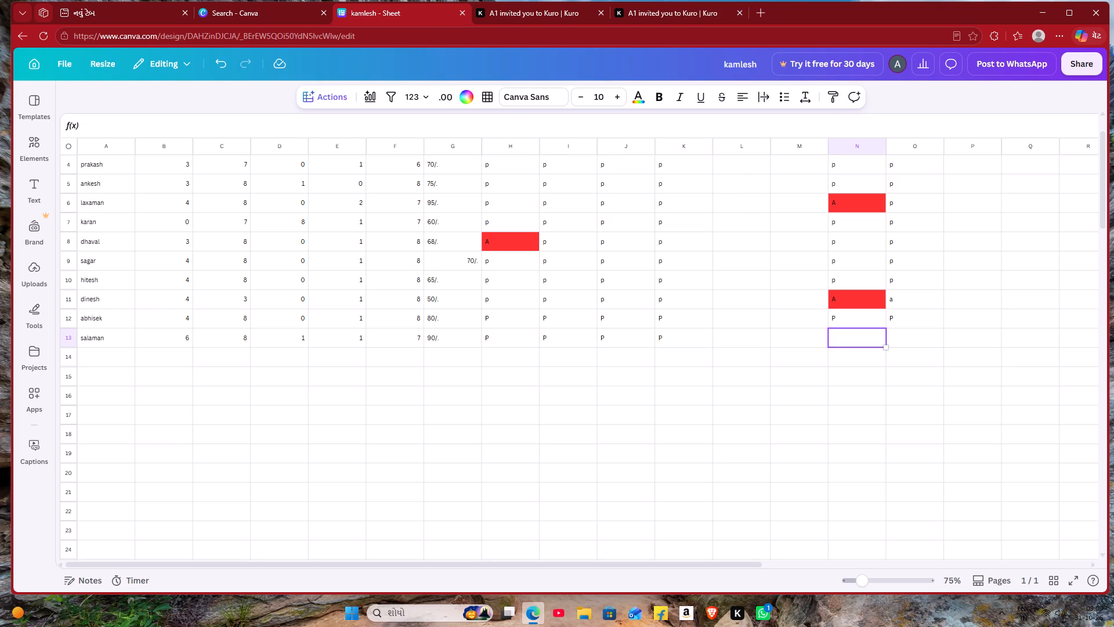
key("p")
key("Right")
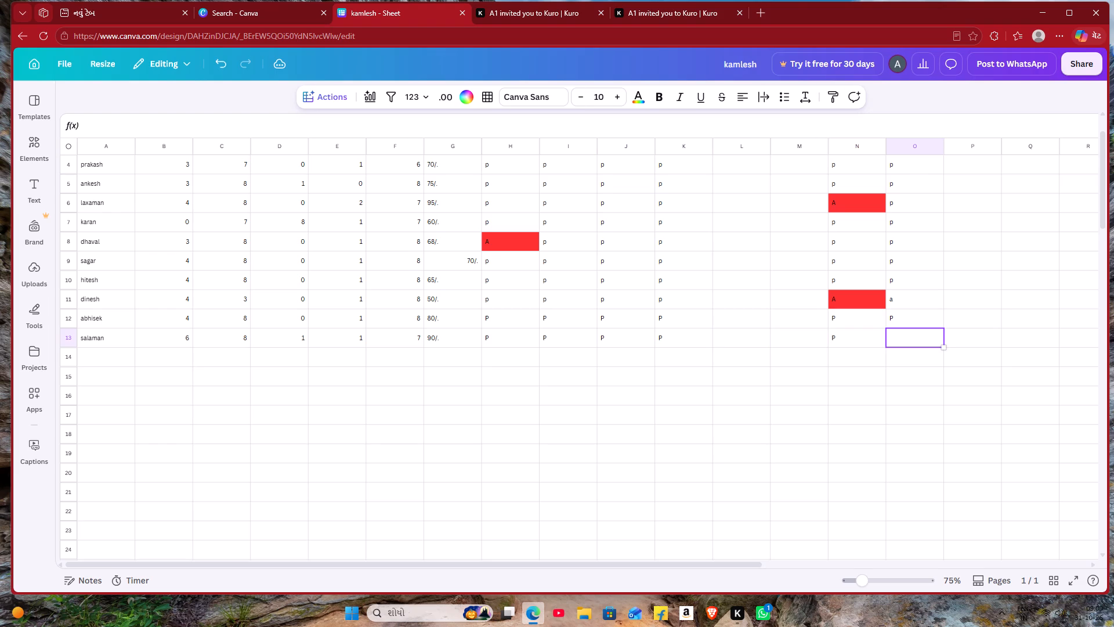
key("p")
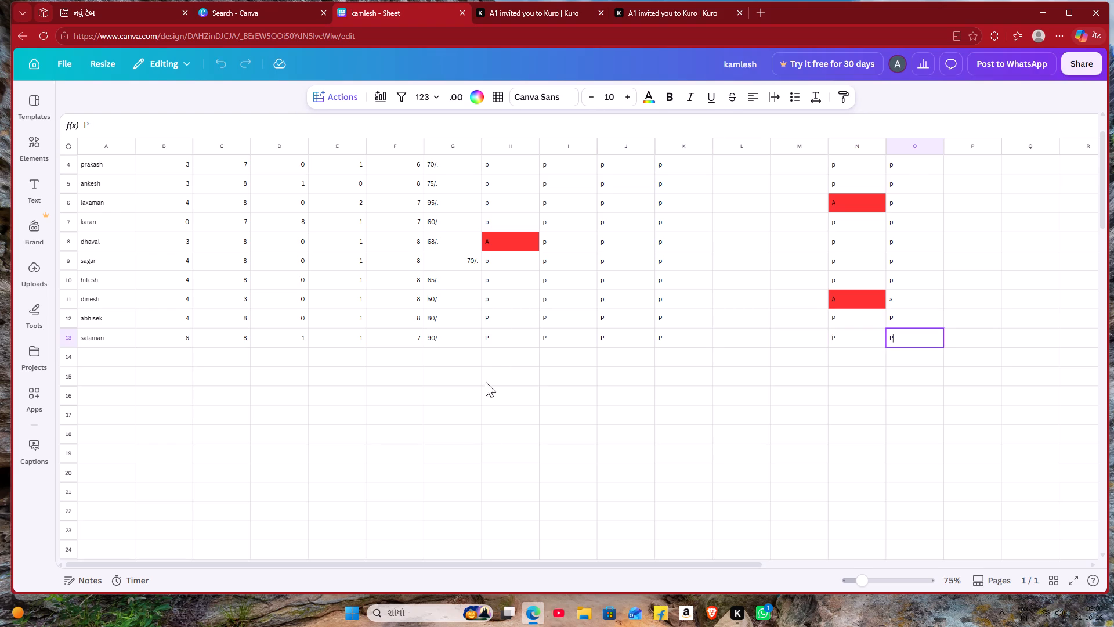